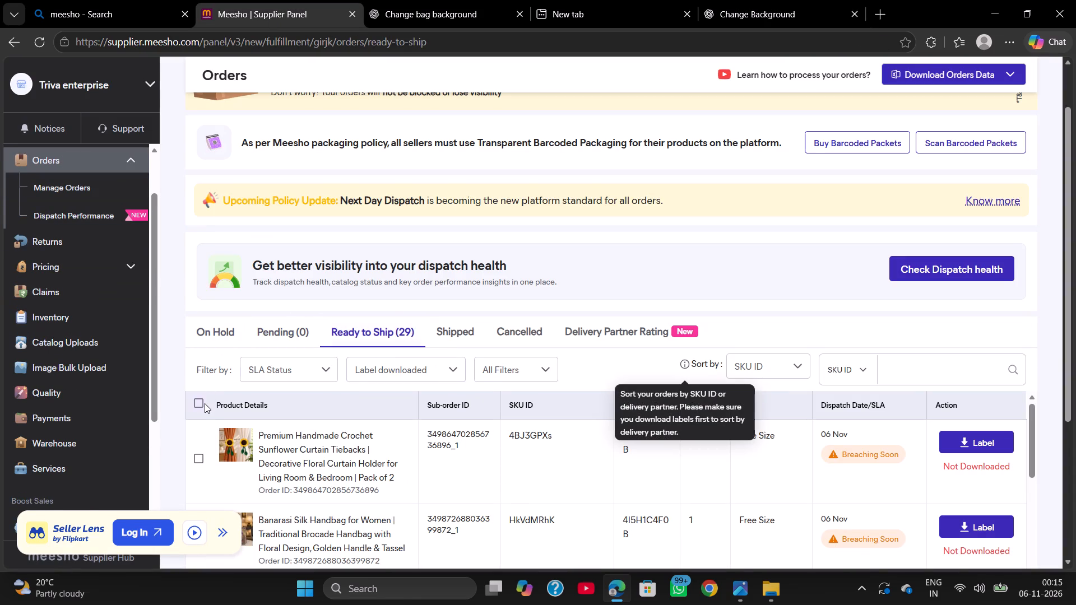
click(205, 403)
click(980, 543)
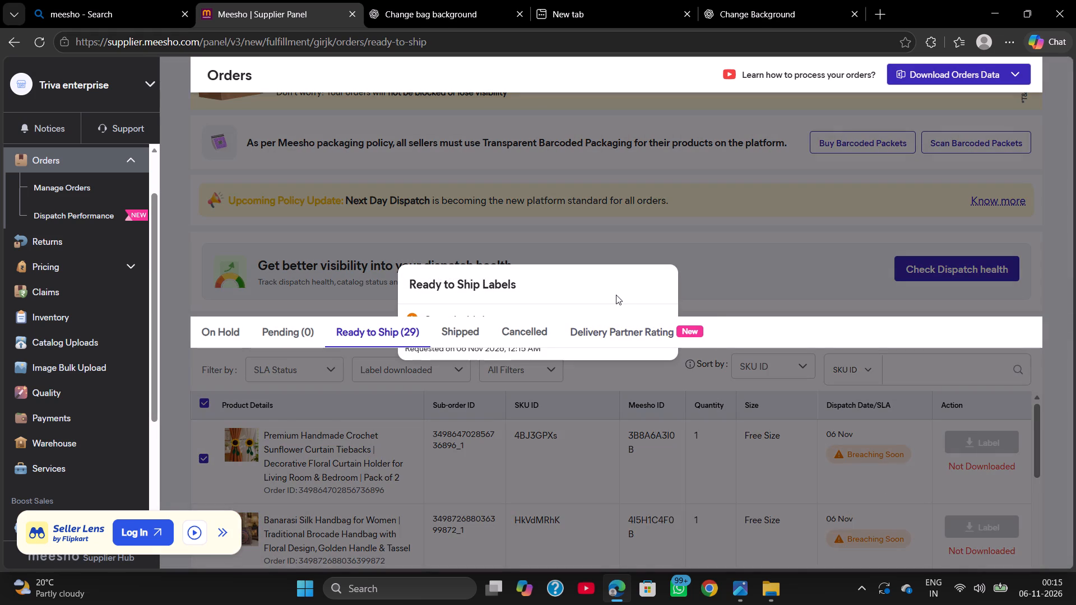
key(2)
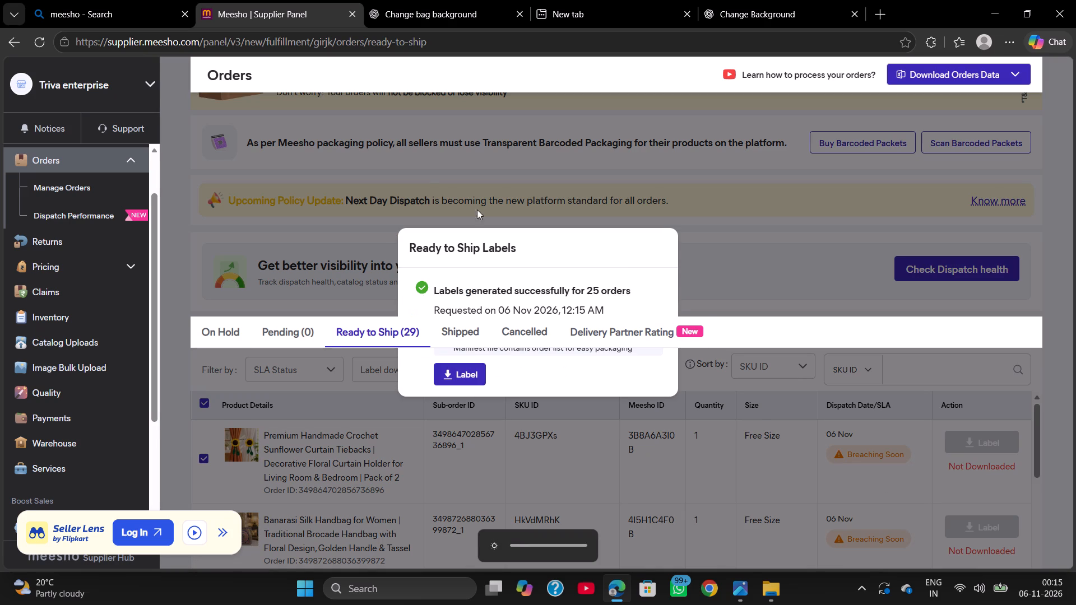
click(463, 368)
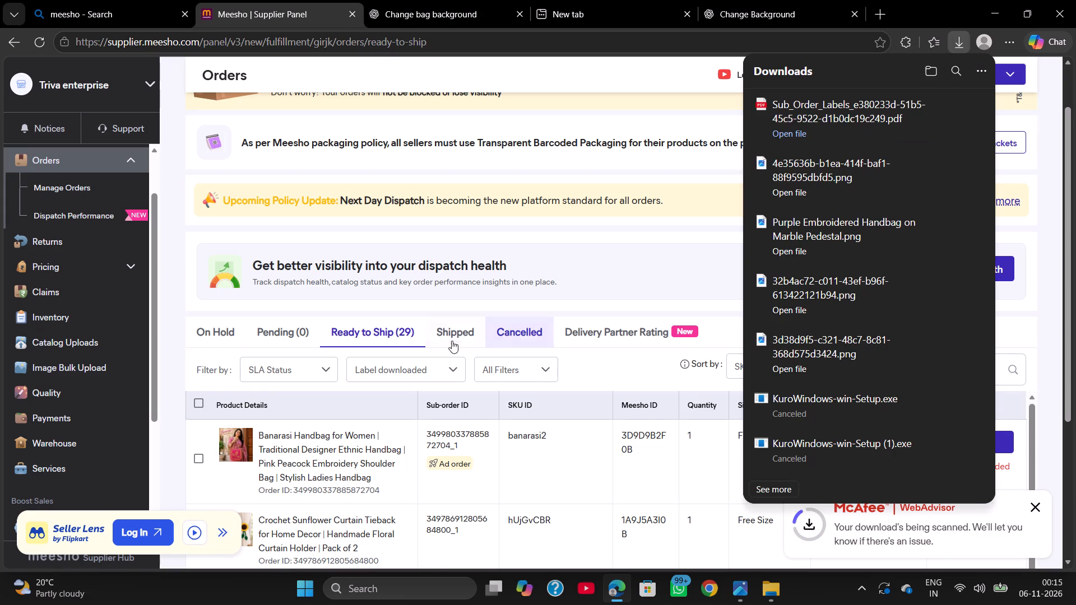
scroll(451, 346, down, 1)
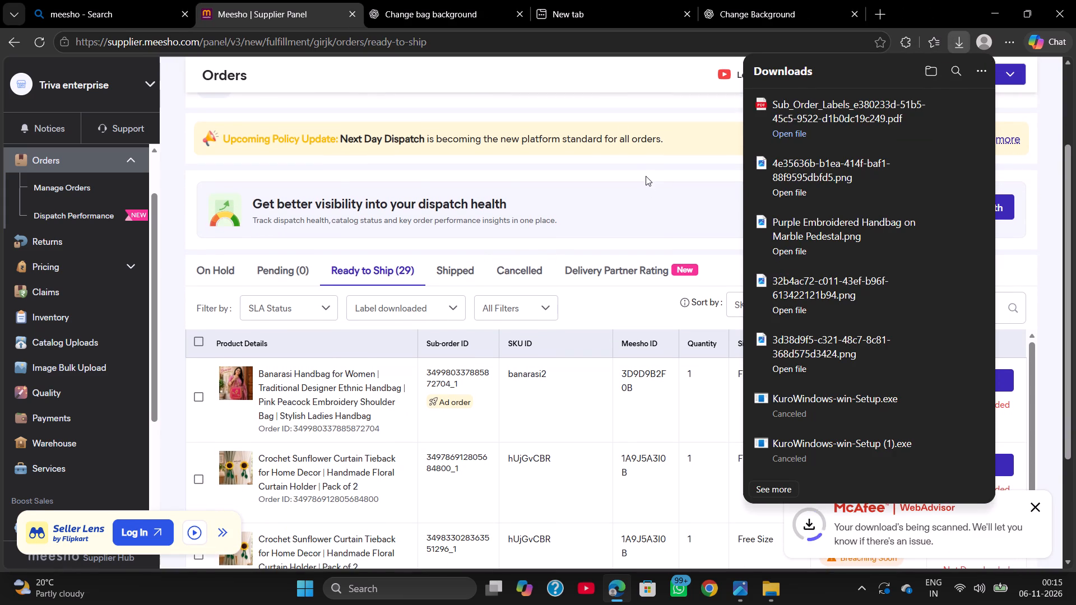
click(646, 171)
Examine the Ready to Ship orders list for label download status and dispatch dates.
scroll(639, 421, down, 1)
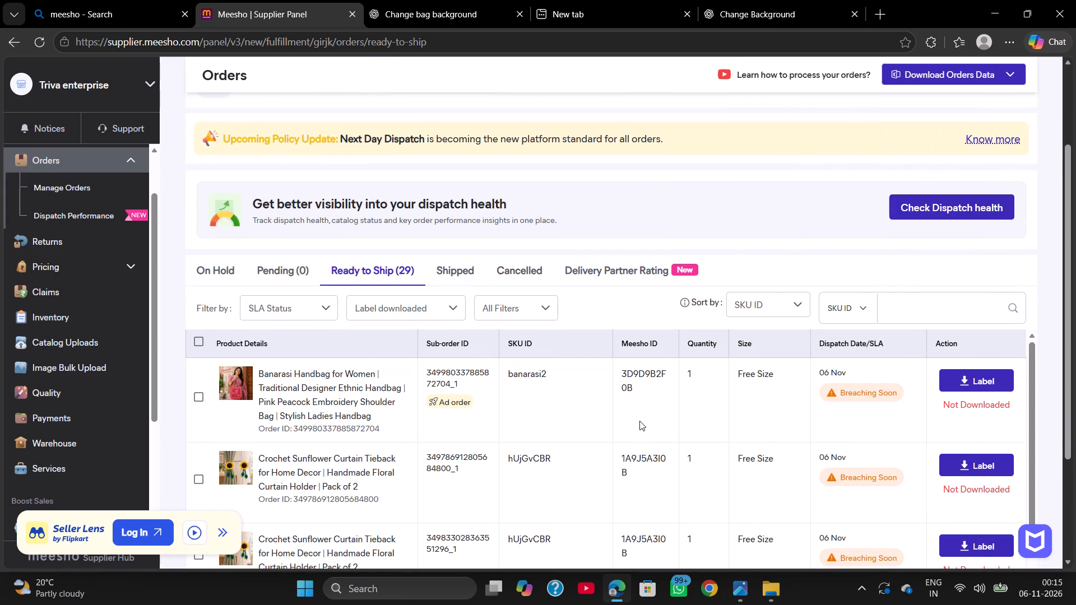
scroll(639, 421, down, 4)
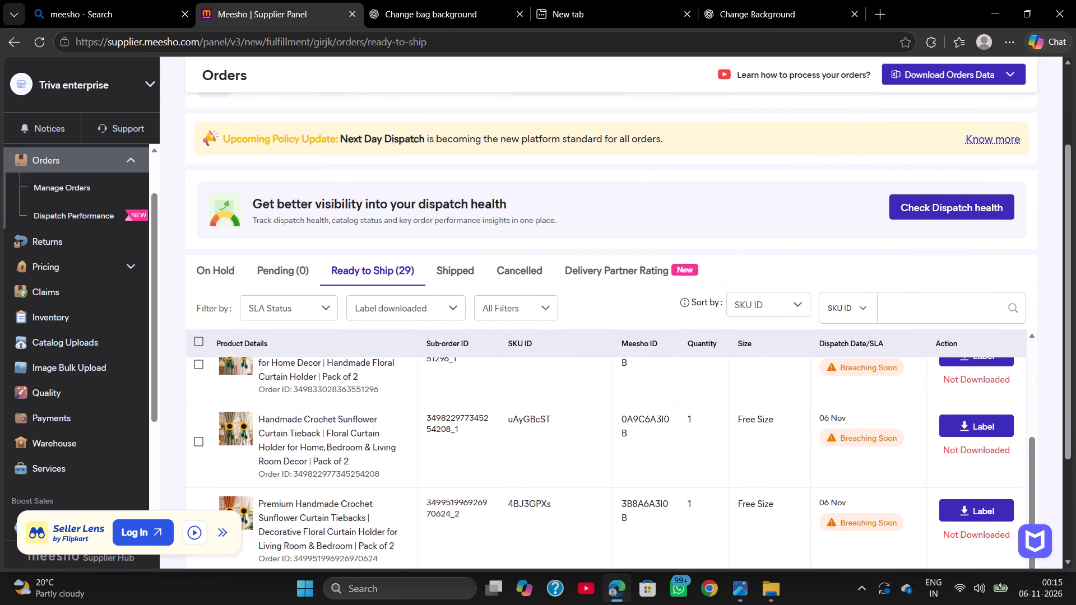
scroll(639, 421, down, 4)
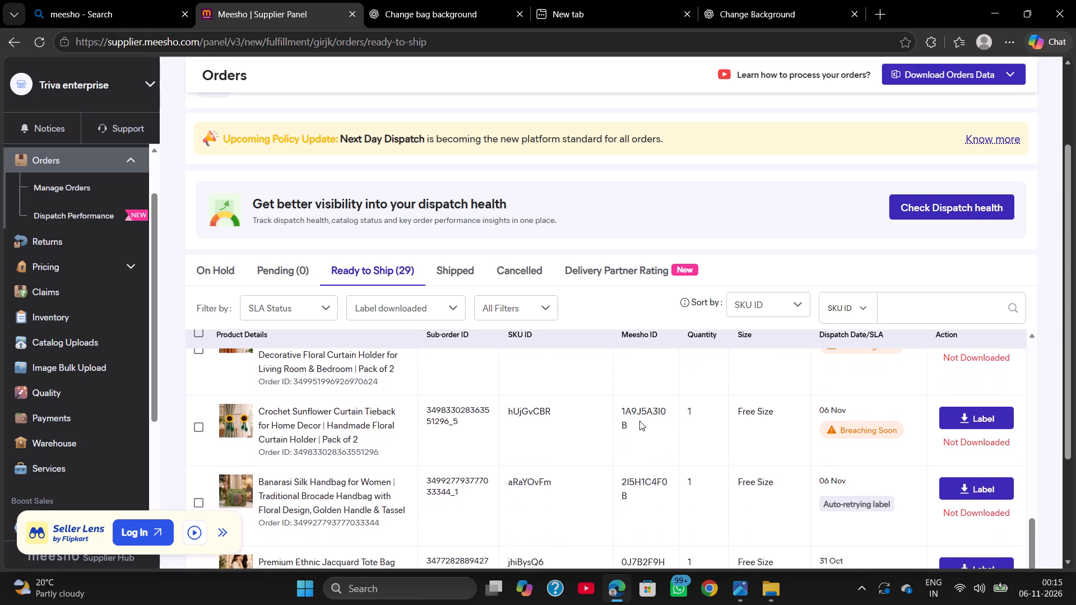
scroll(639, 421, down, 6)
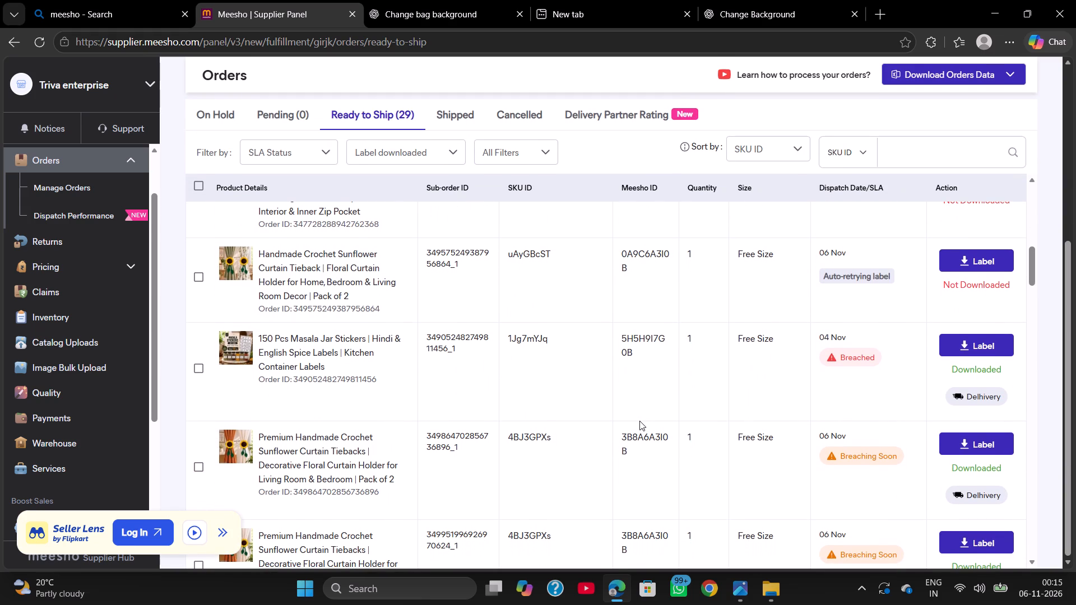
scroll(639, 421, up, 6)
scroll(639, 421, down, 2)
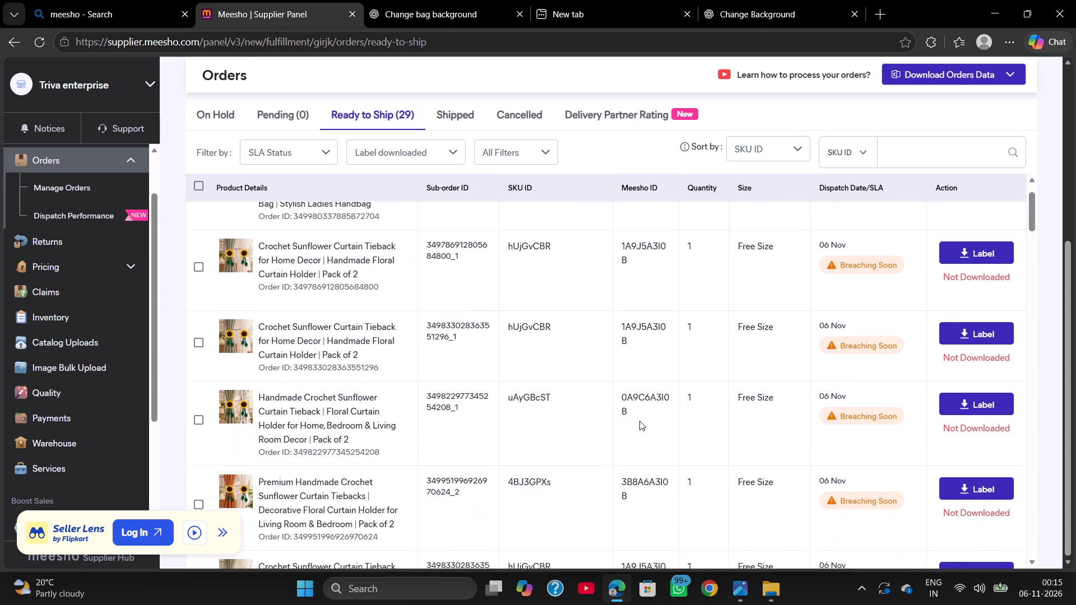
scroll(639, 421, down, 5)
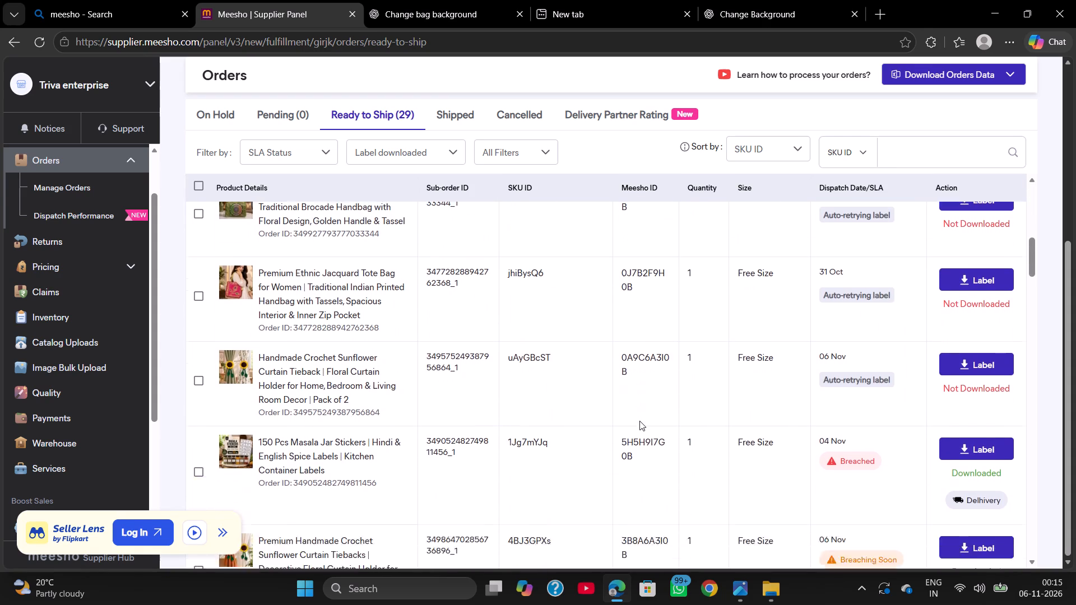
scroll(639, 421, down, 10)
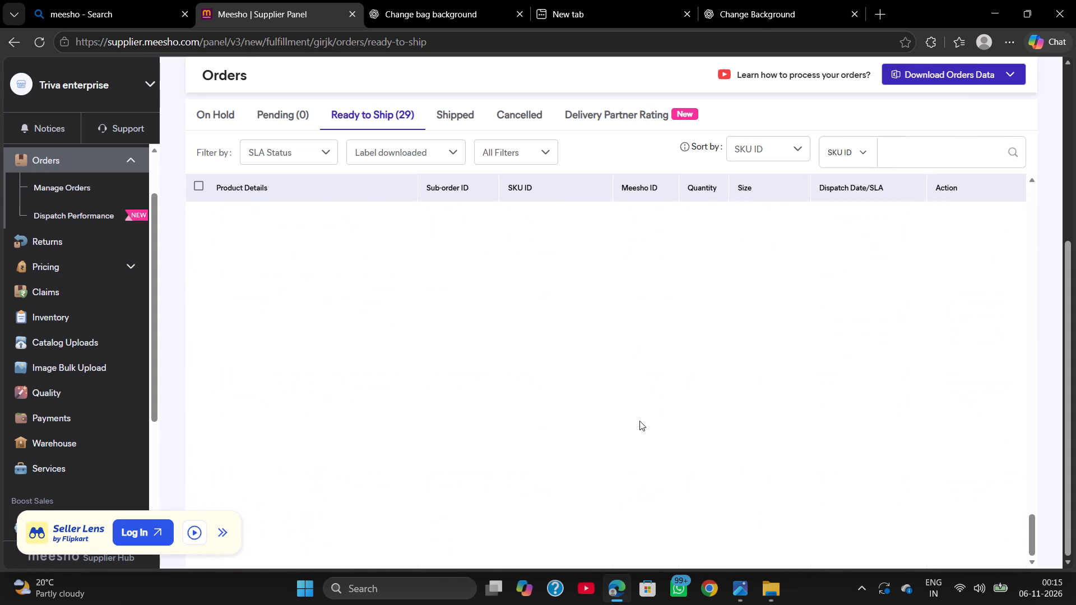
scroll(639, 421, down, 3)
scroll(639, 421, up, 5)
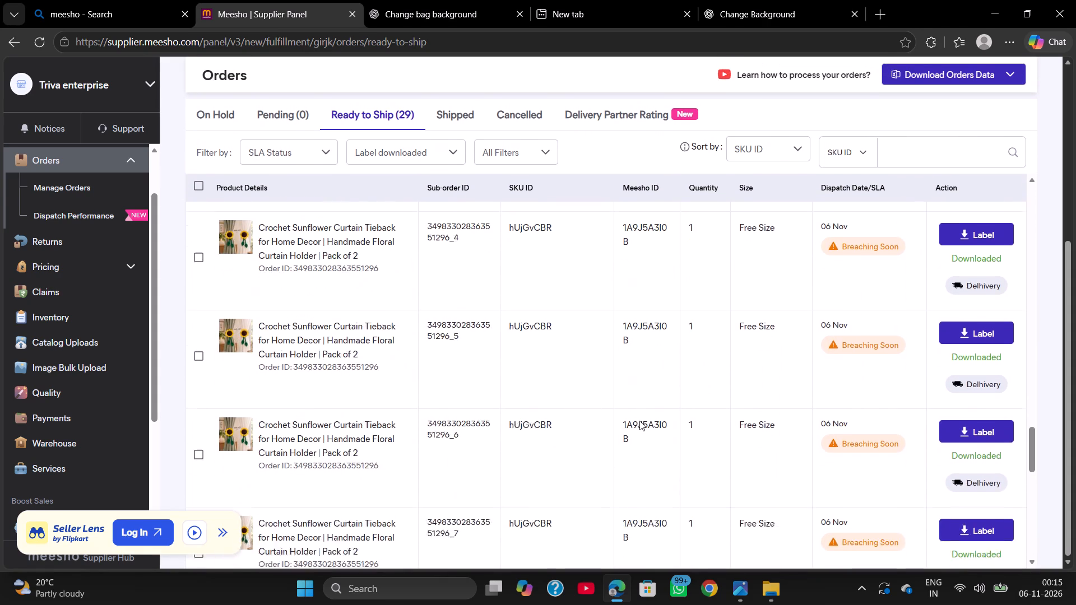
scroll(639, 421, up, 4)
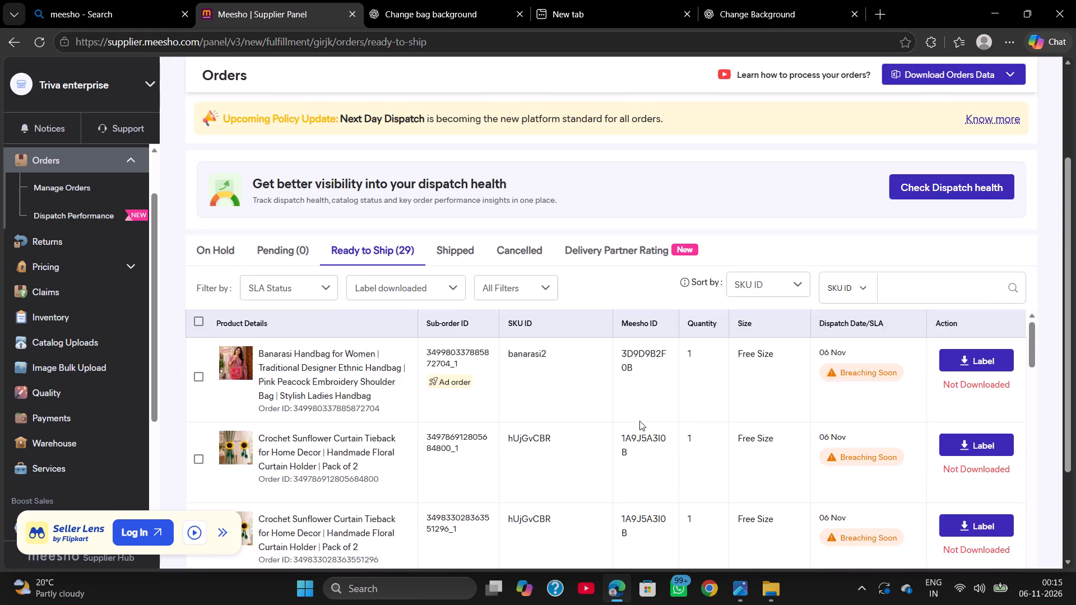
scroll(639, 421, down, 3)
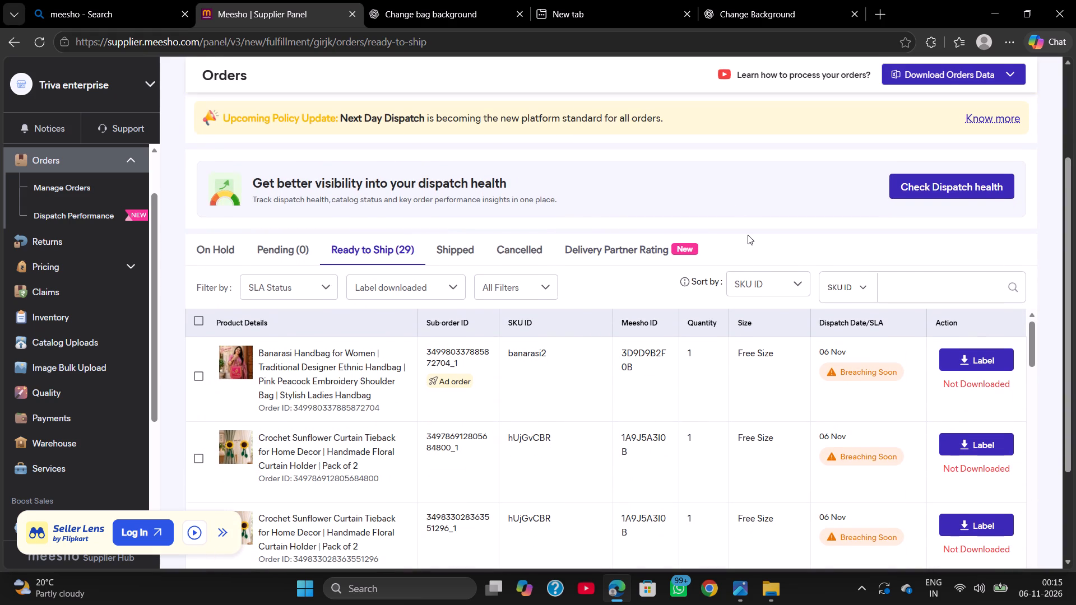
scroll(748, 235, down, 1)
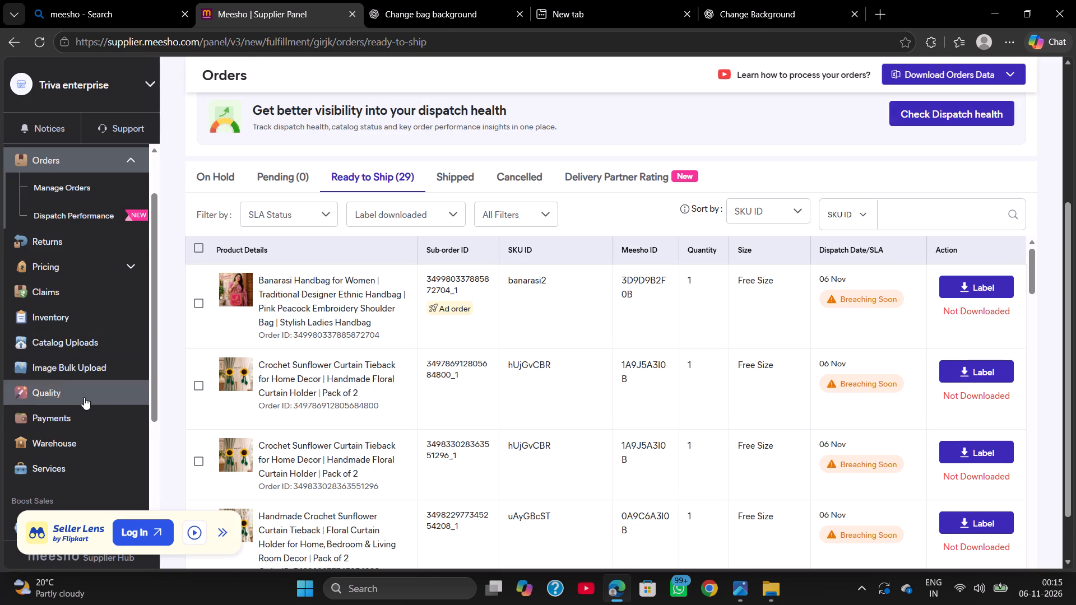
Start a single catalog from a product image, uploading today's cream embroidered handbag picture (3d38d9f5…) from Downloads.
click(72, 324)
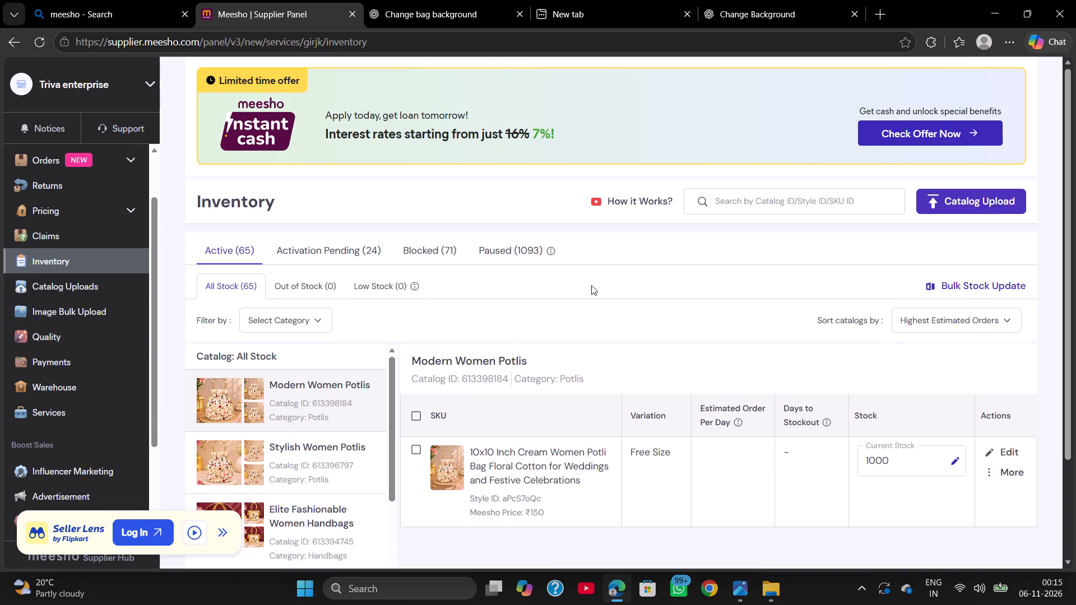
click(930, 208)
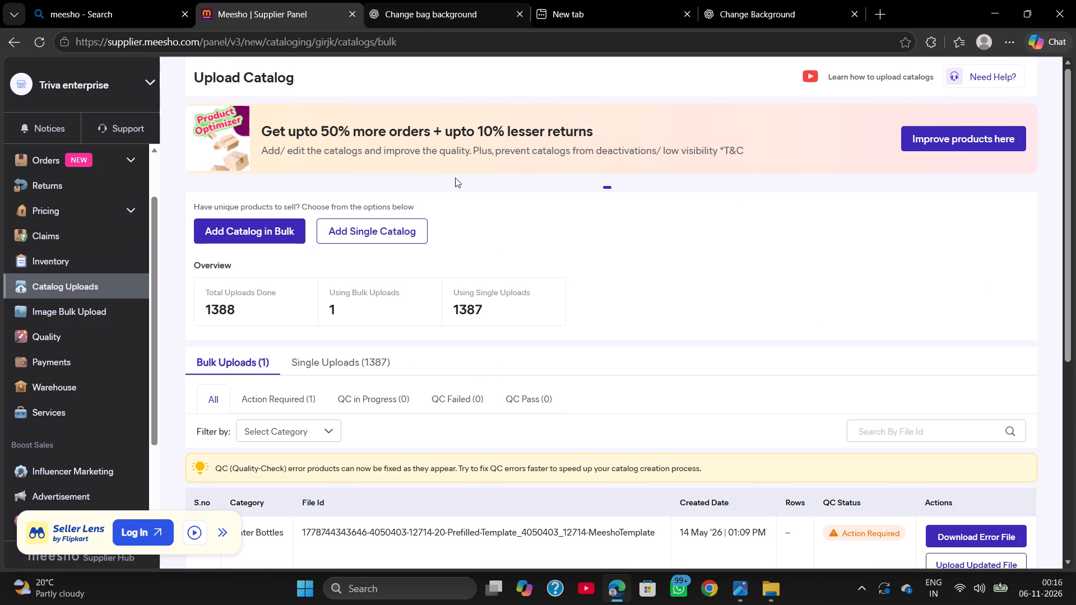
click(388, 241)
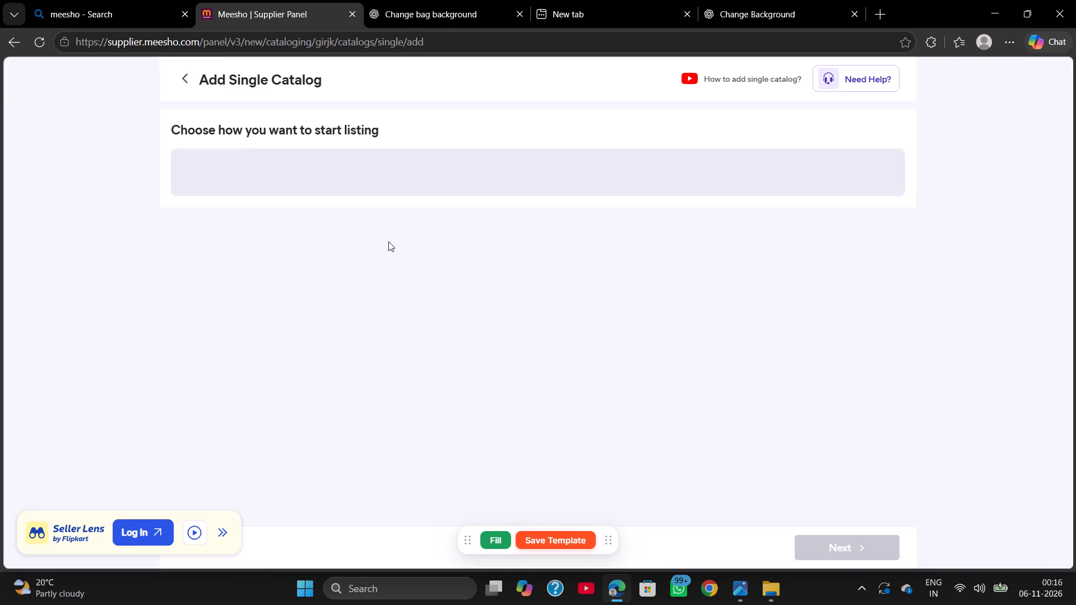
click(304, 185)
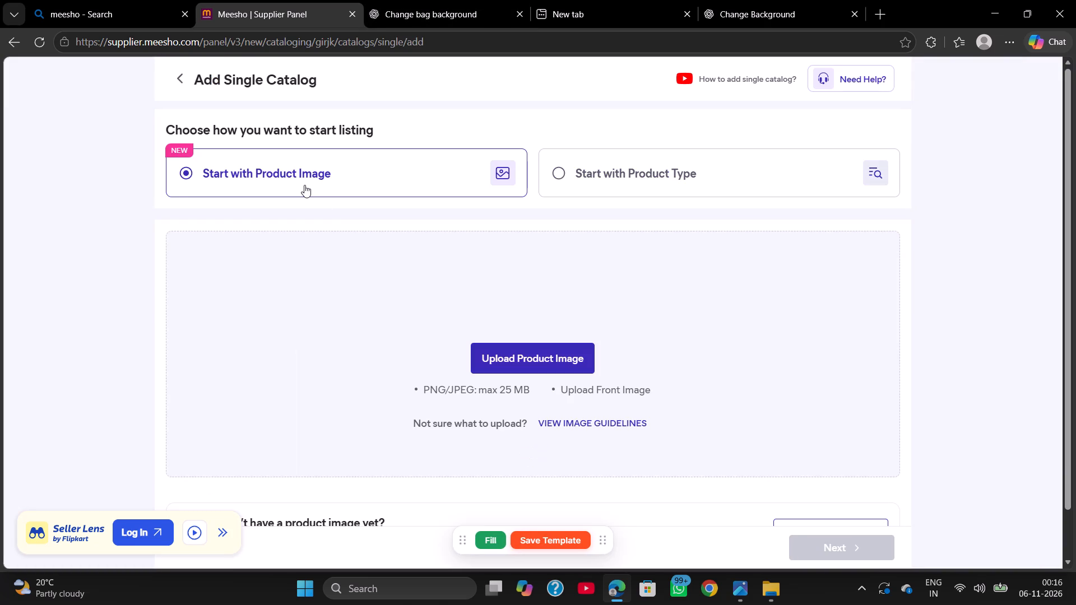
click(549, 356)
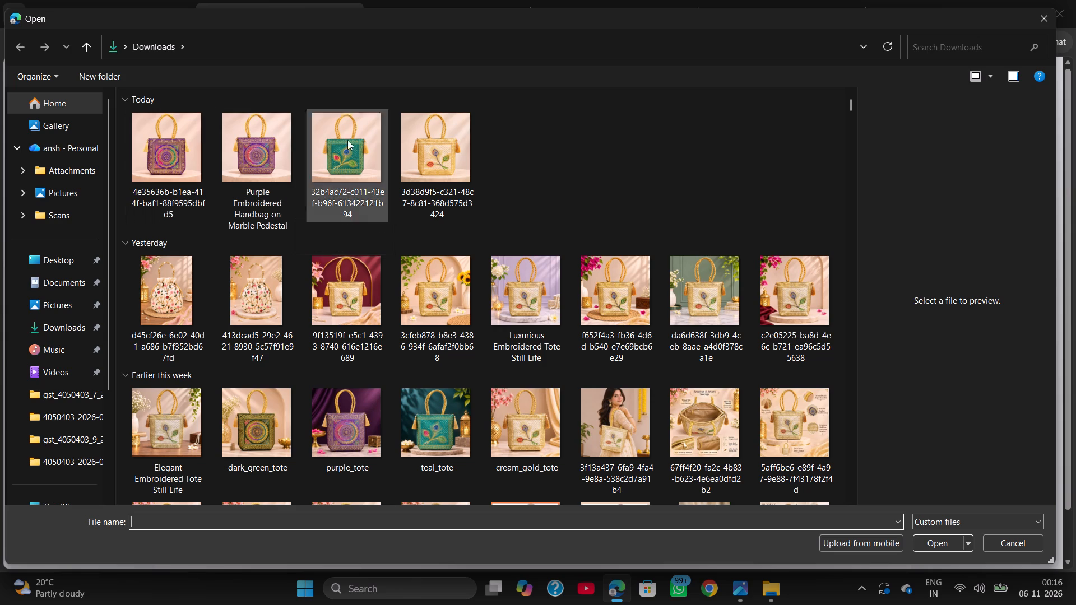
double_click(442, 139)
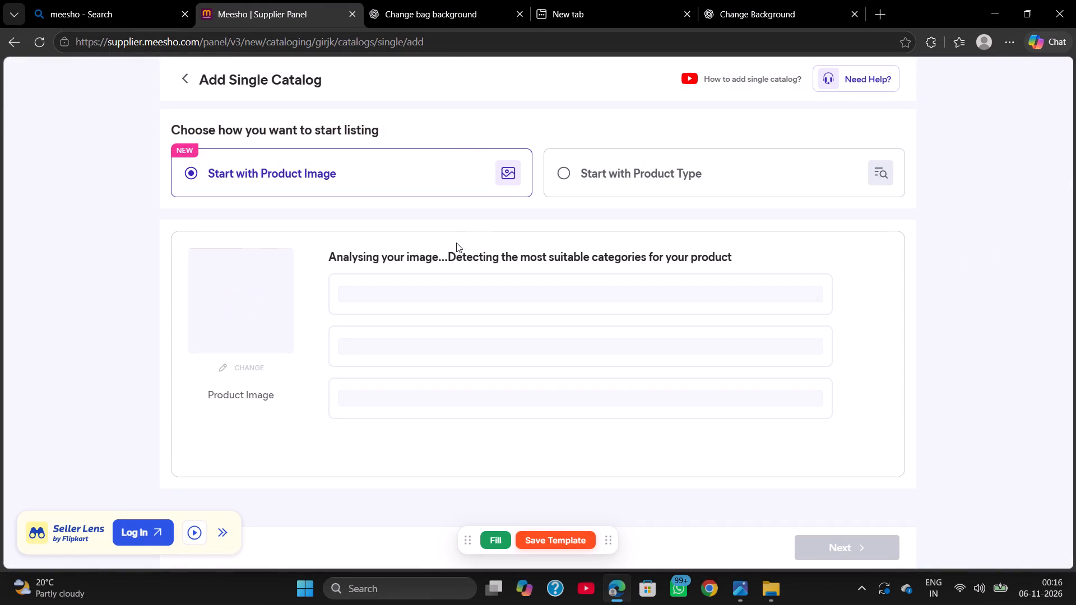
Accept Women Bags > Handbags as the product category and proceed to the product images and details.
scroll(456, 243, down, 1)
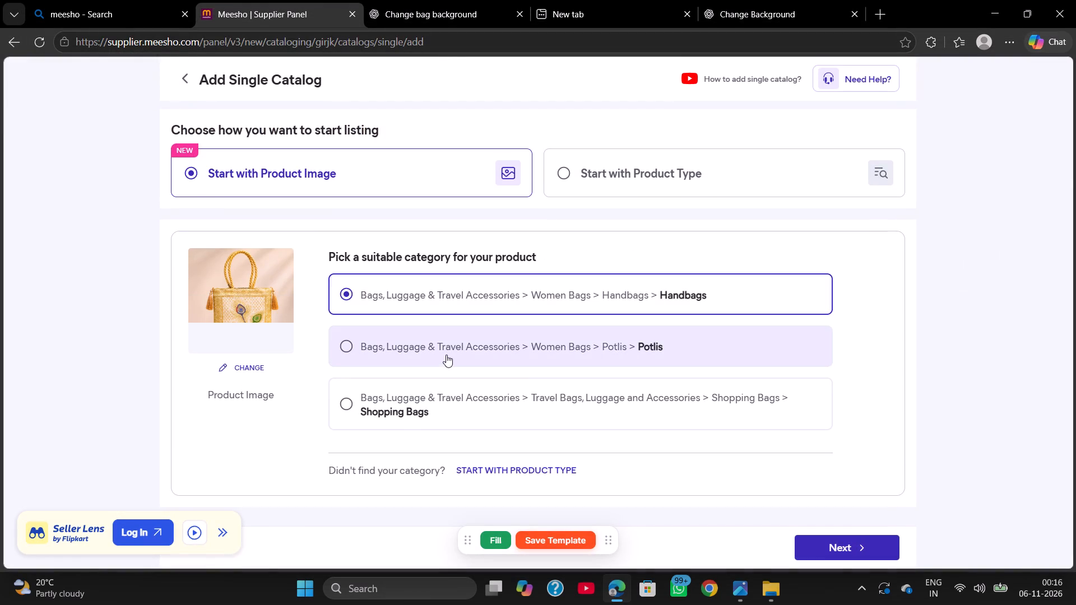
scroll(447, 357, down, 1)
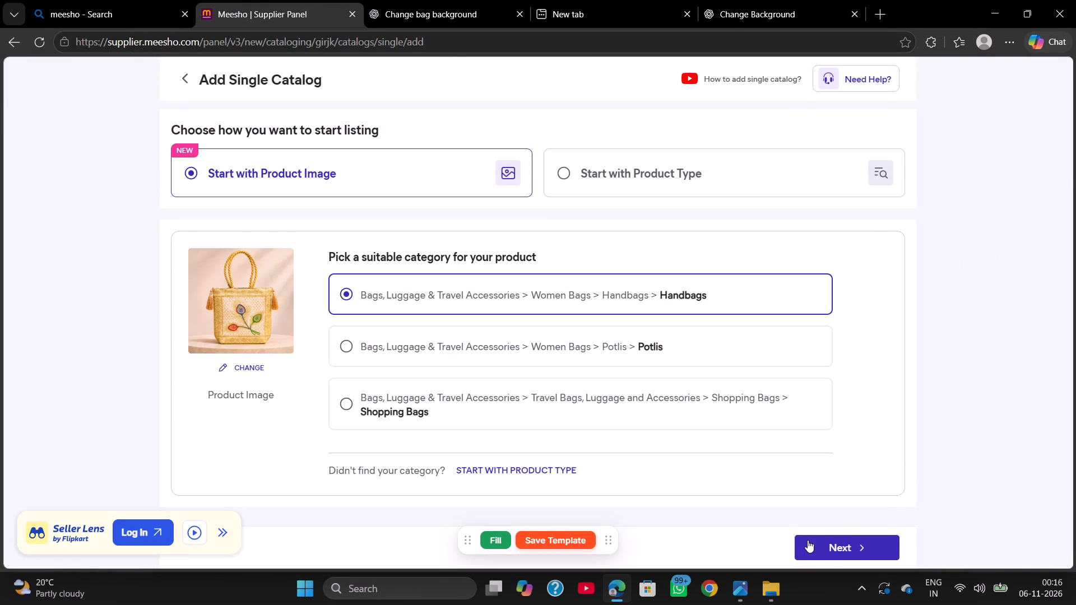
click(826, 551)
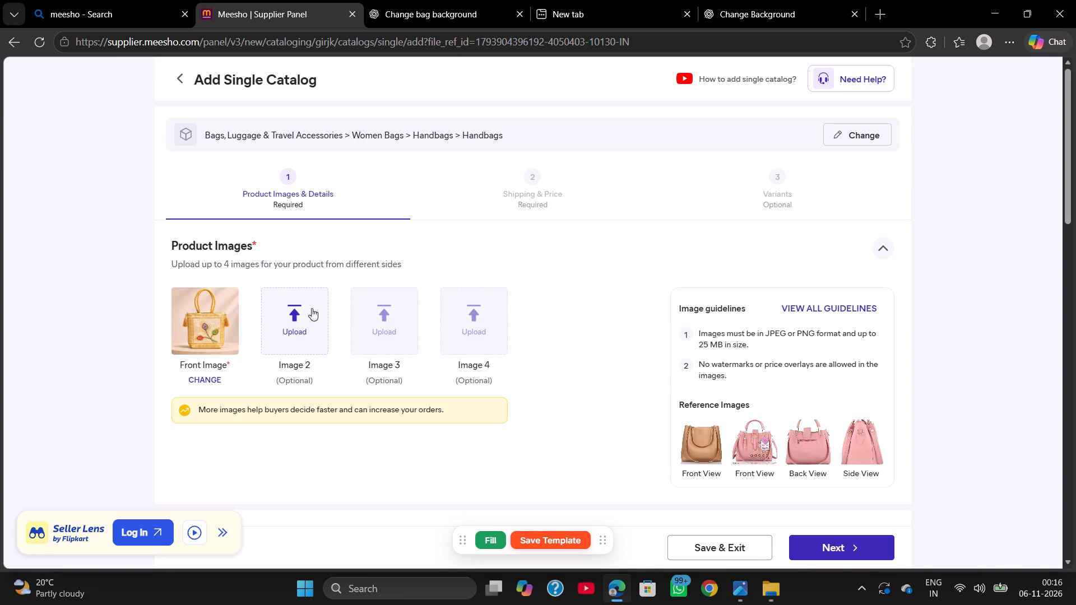
Upload the bag interior picture (67ff4f20…), the model picture (3f13a437…) and the 5aff6be6… picture from Downloads as Images 2, 3 and 4.
click(312, 308)
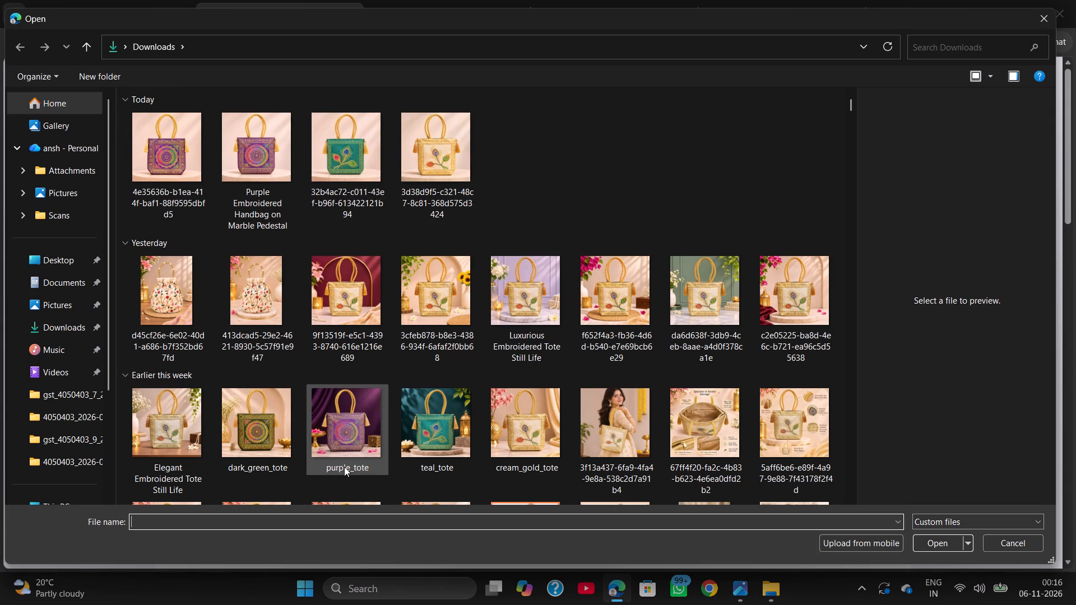
scroll(344, 467, down, 1)
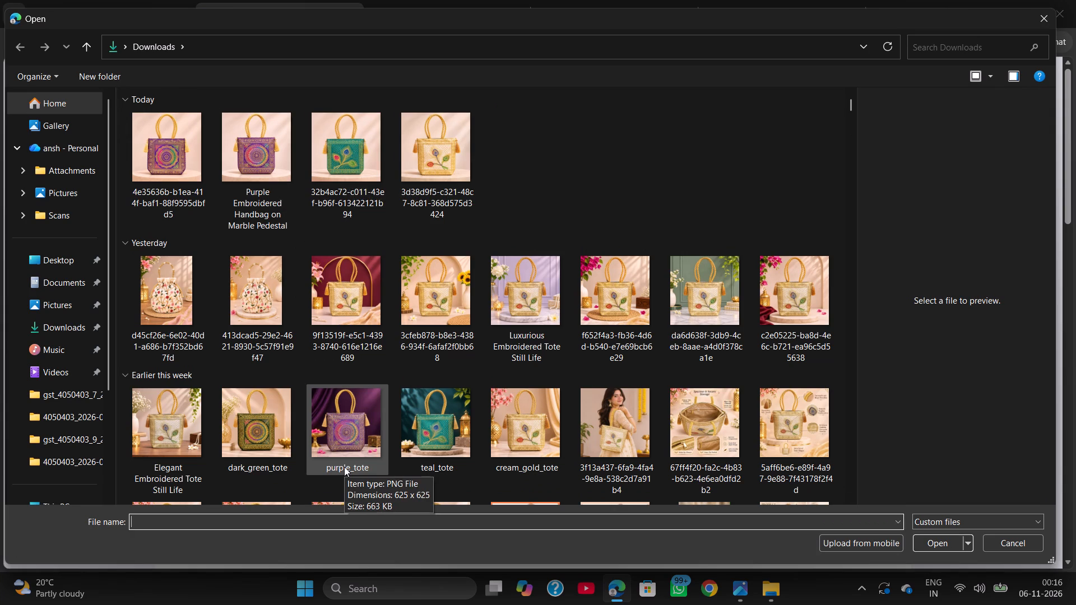
double_click(733, 442)
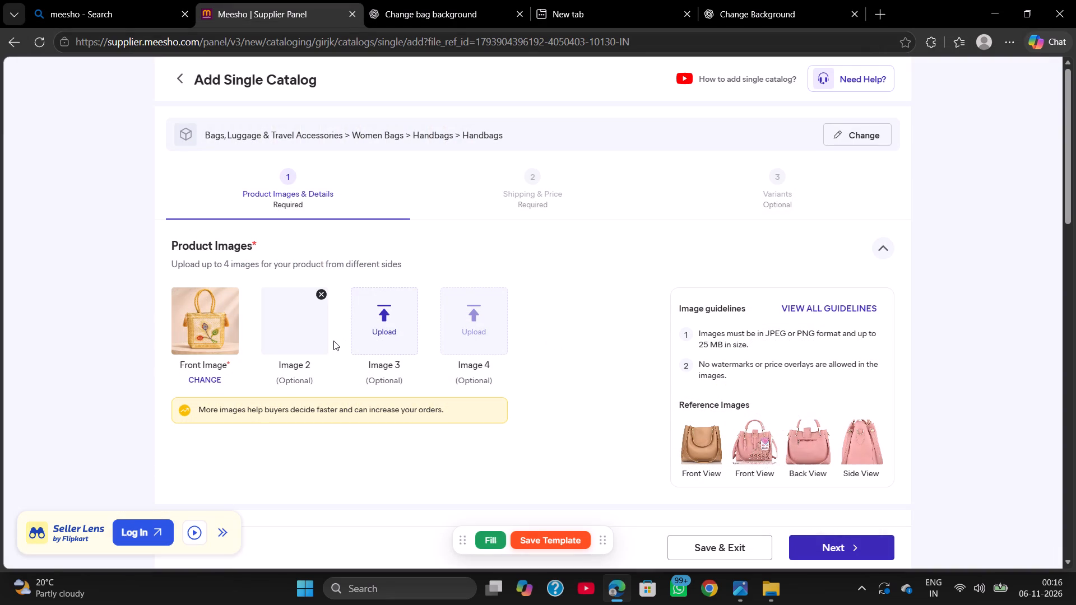
click(385, 322)
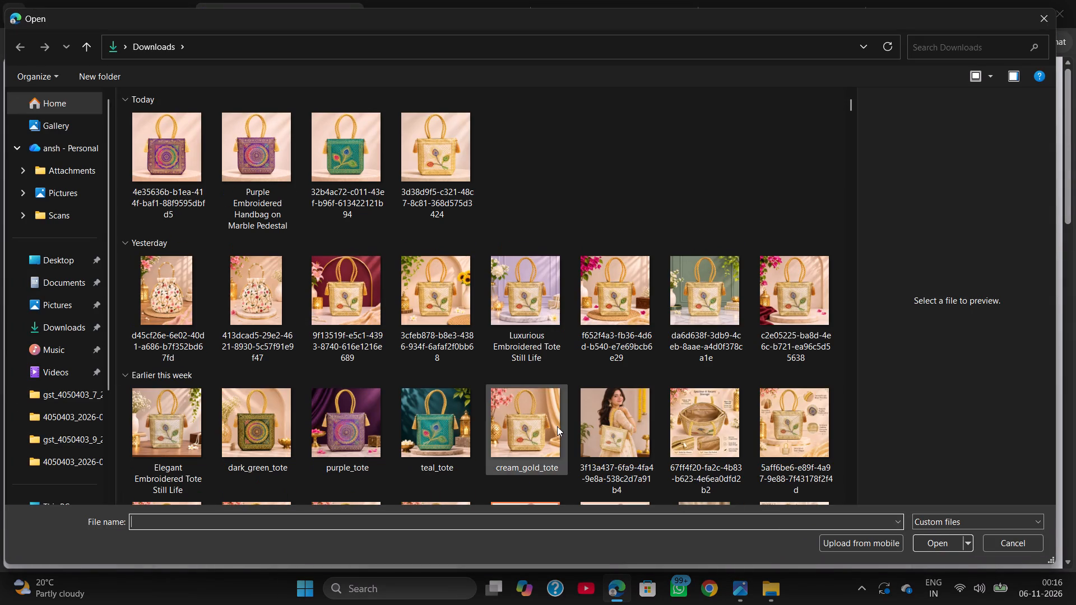
double_click(642, 426)
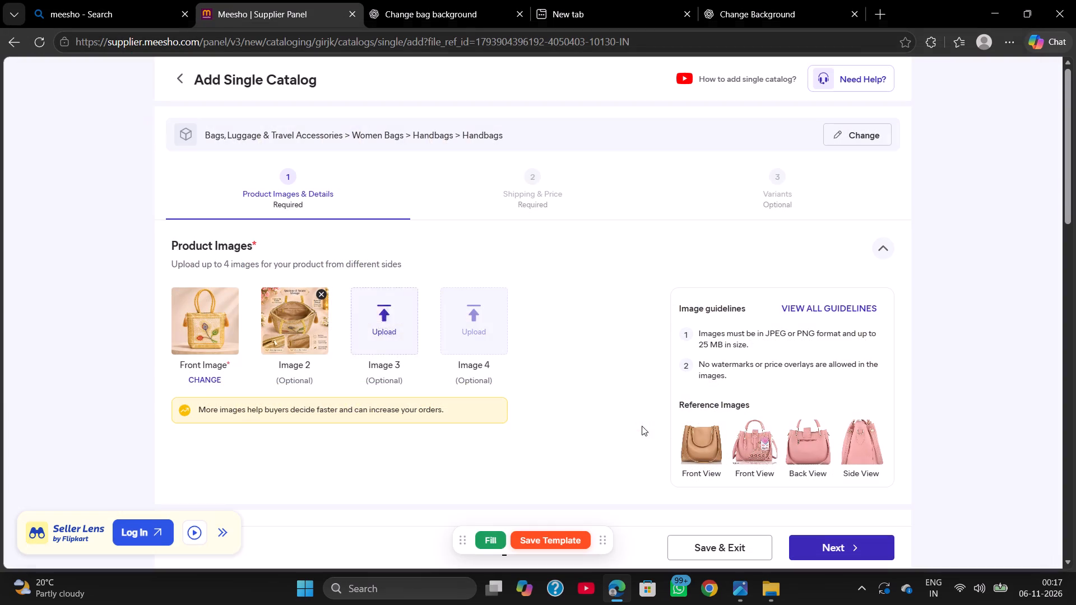
click(471, 309)
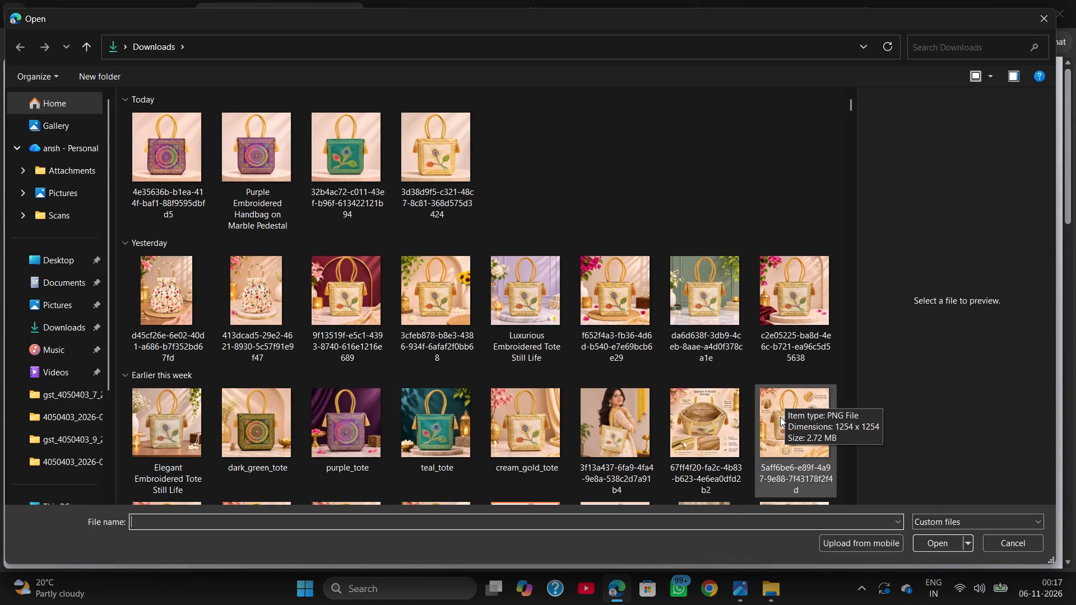
double_click(780, 417)
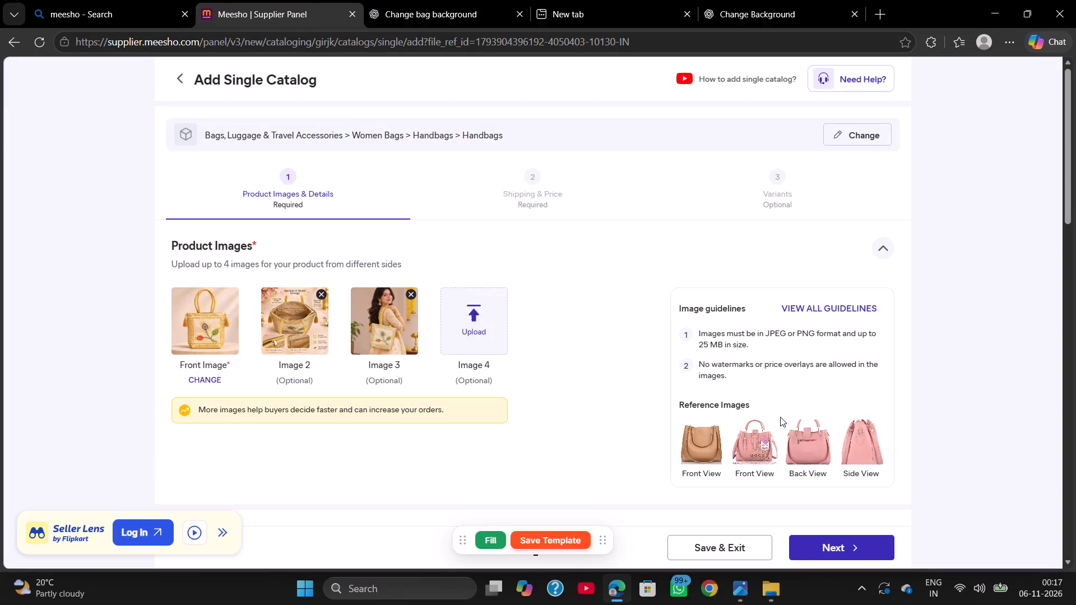
In the product details, set the compartment closure to Zip and the size to Free Size.
scroll(629, 421, down, 1)
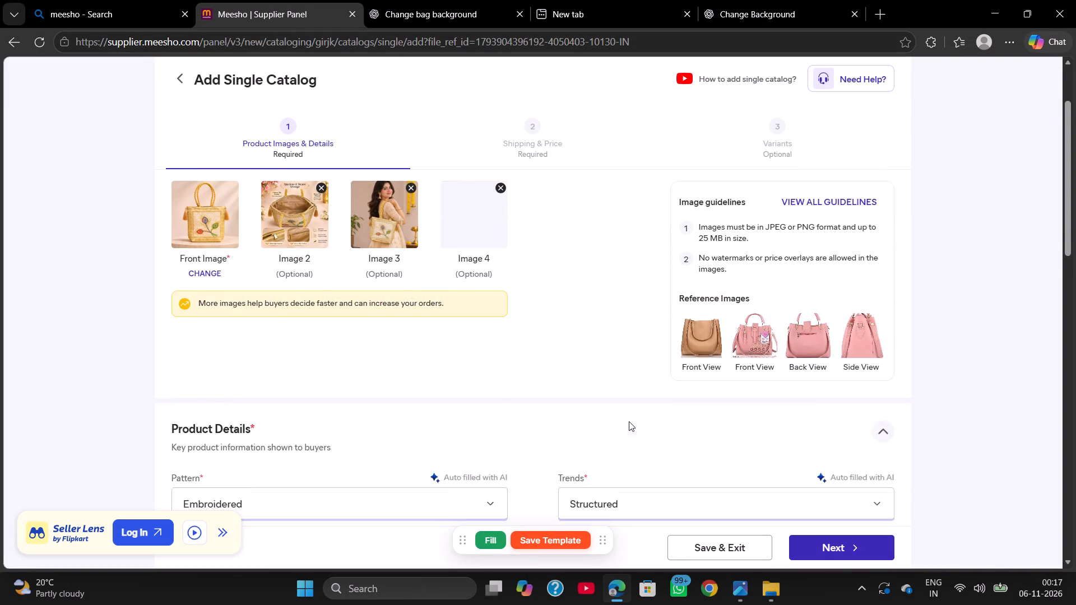
scroll(629, 421, down, 3)
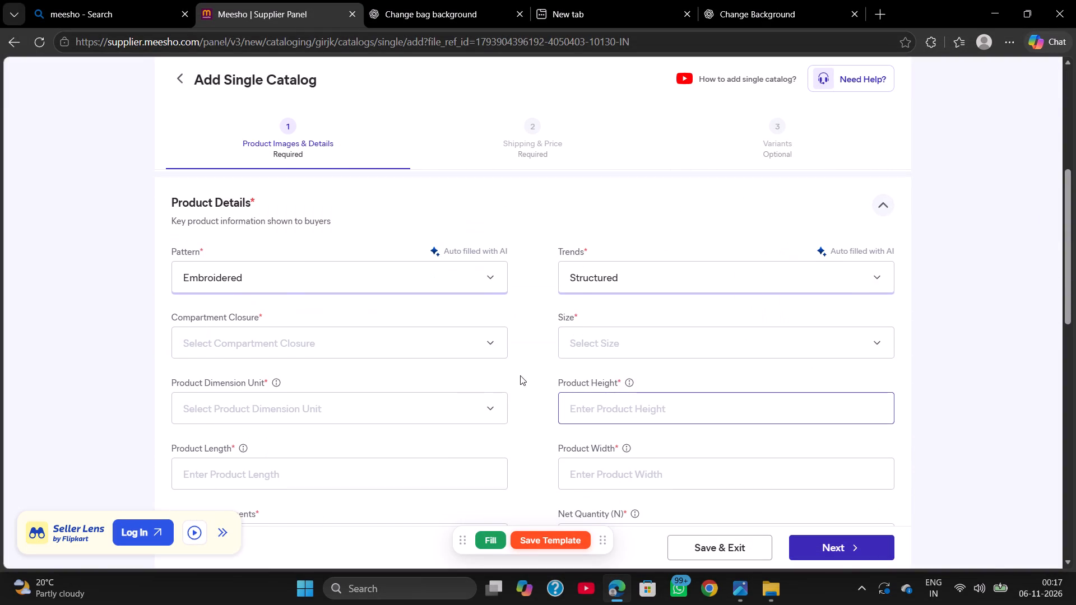
click(431, 334)
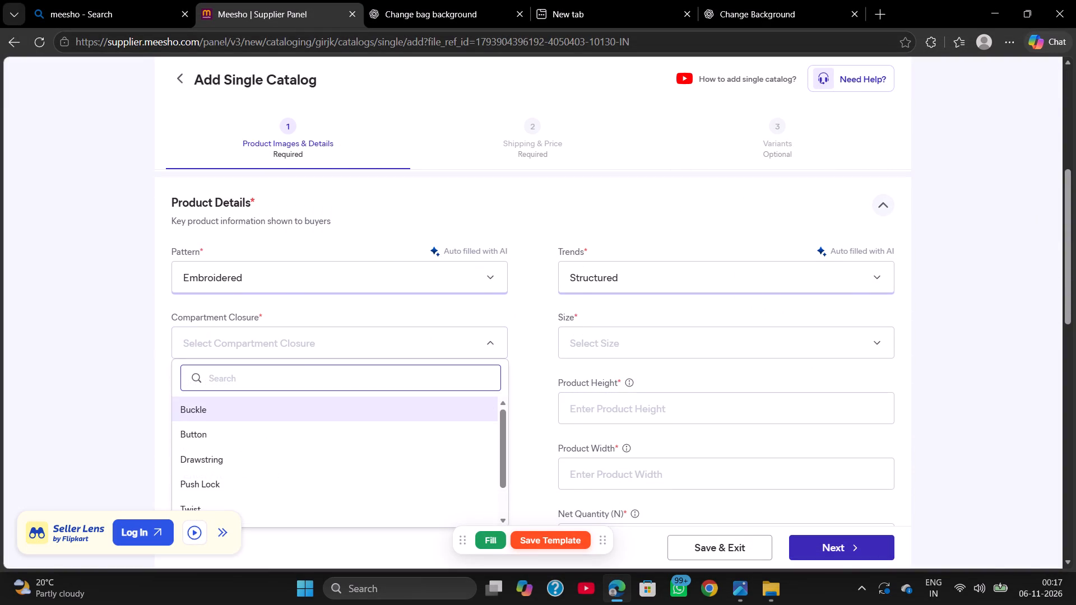
scroll(271, 430, down, 1)
scroll(231, 456, down, 2)
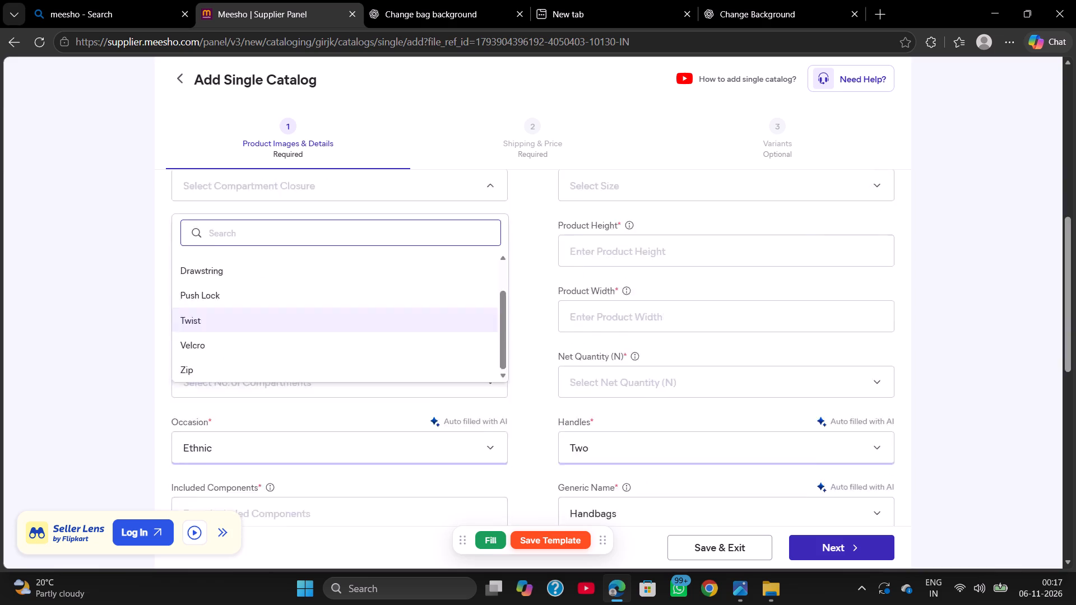
scroll(231, 456, down, 1)
scroll(239, 306, up, 2)
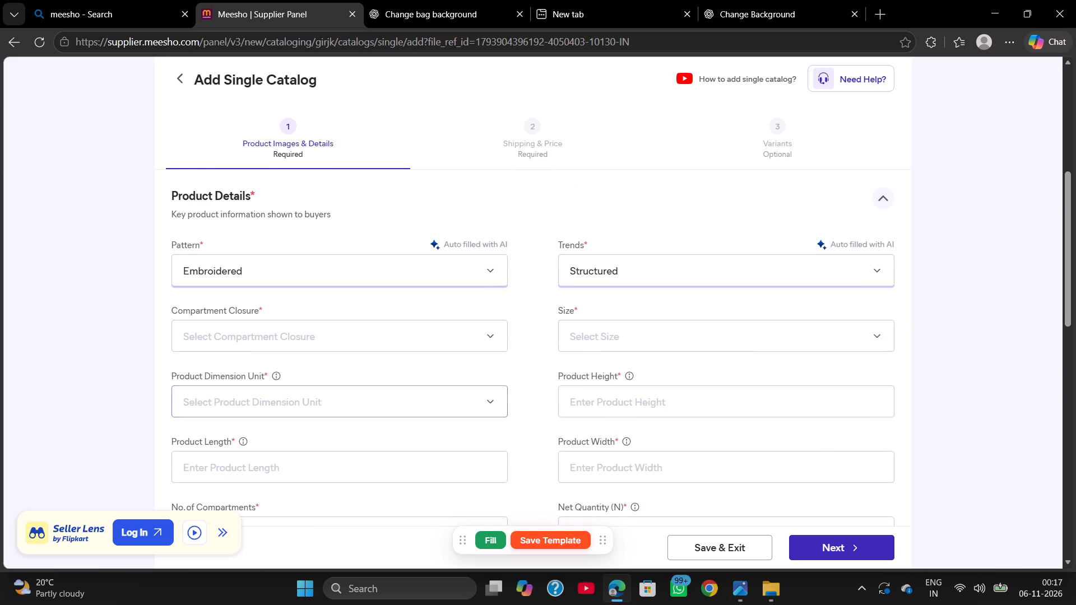
scroll(239, 306, up, 1)
click(272, 373)
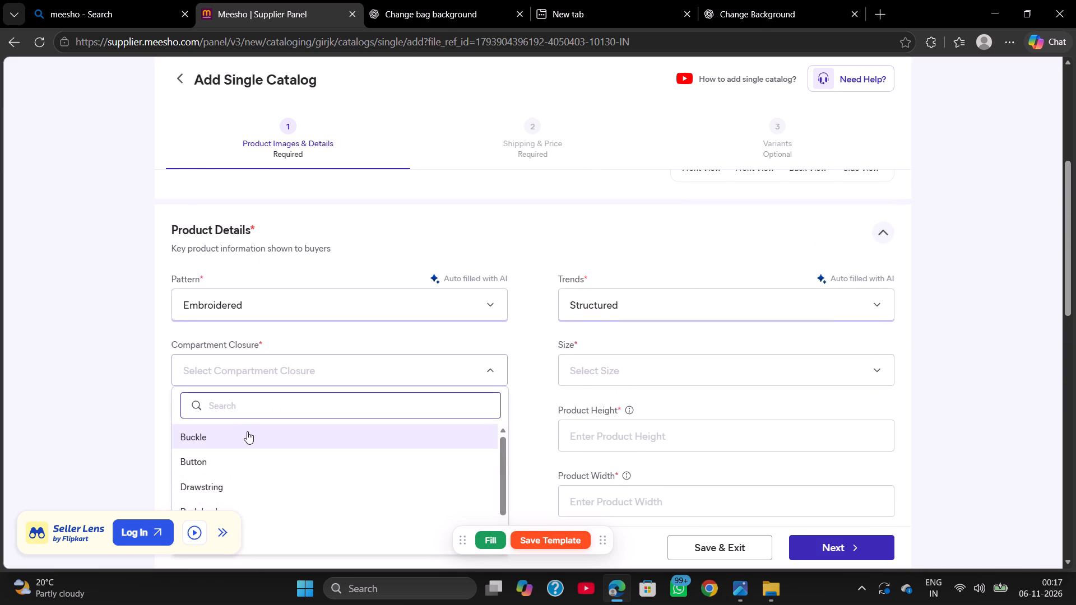
scroll(248, 434, down, 6)
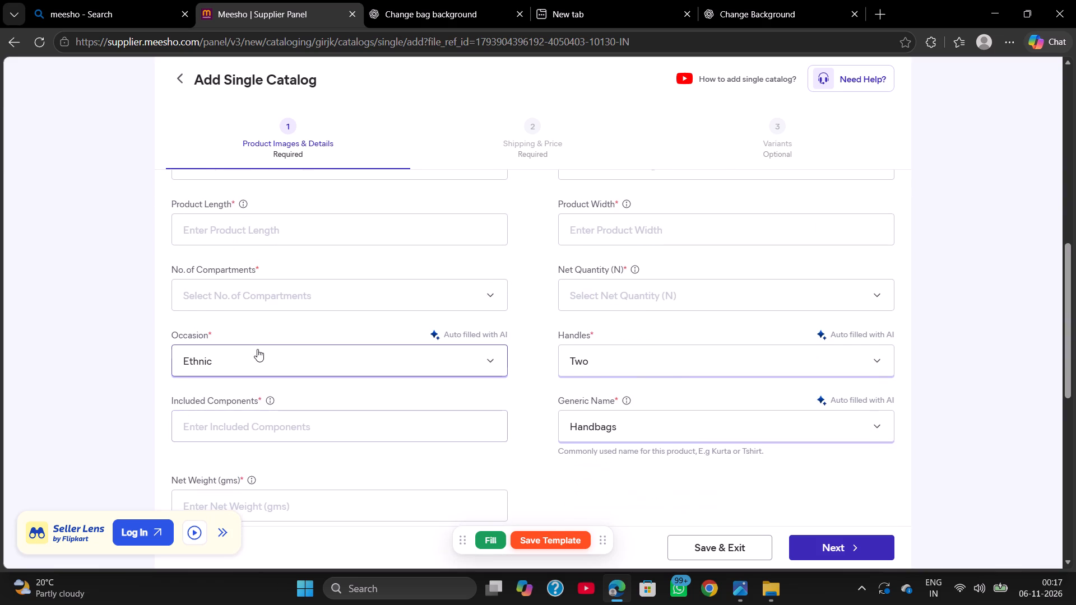
scroll(257, 349, up, 3)
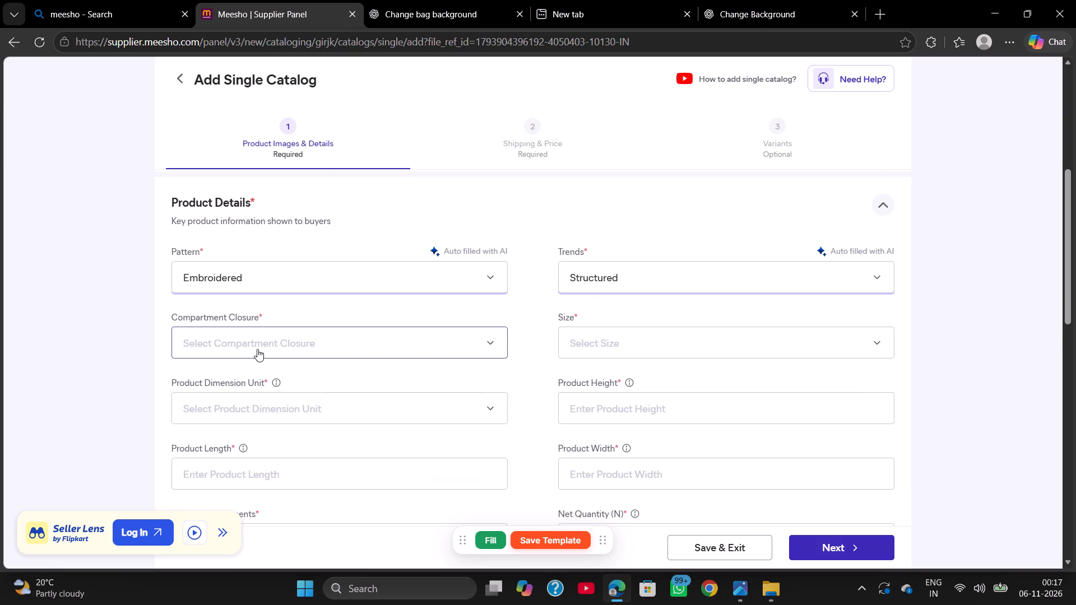
click(278, 349)
scroll(250, 438, down, 1)
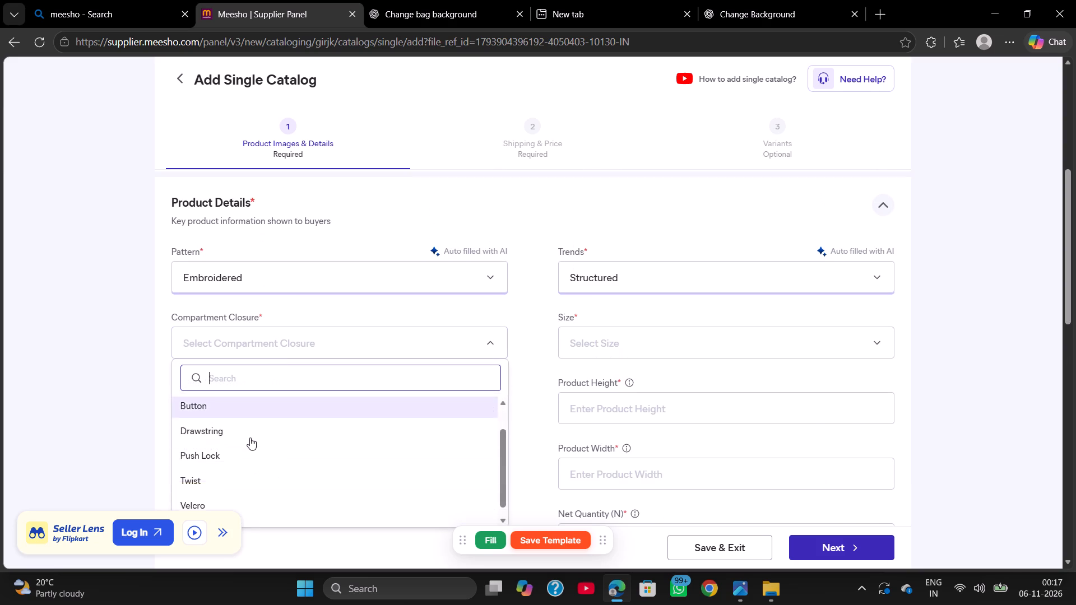
scroll(250, 438, down, 2)
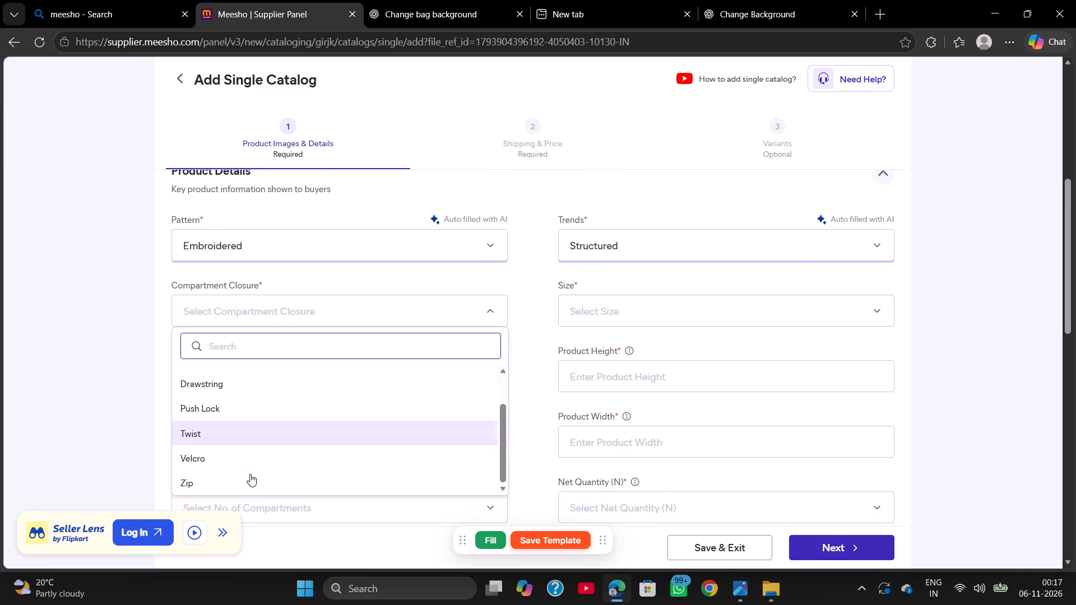
click(249, 482)
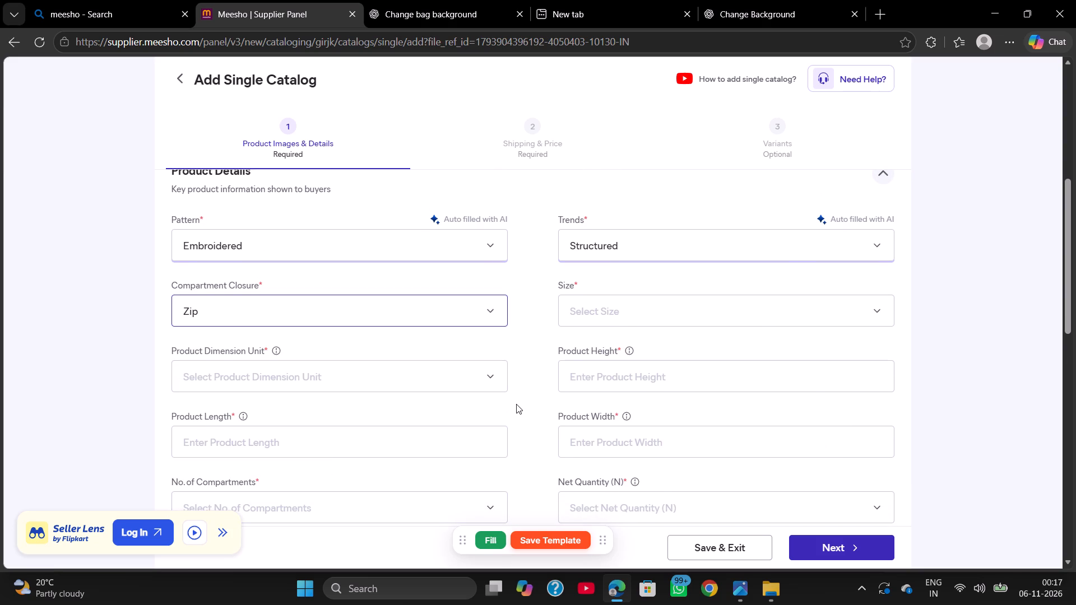
click(604, 325)
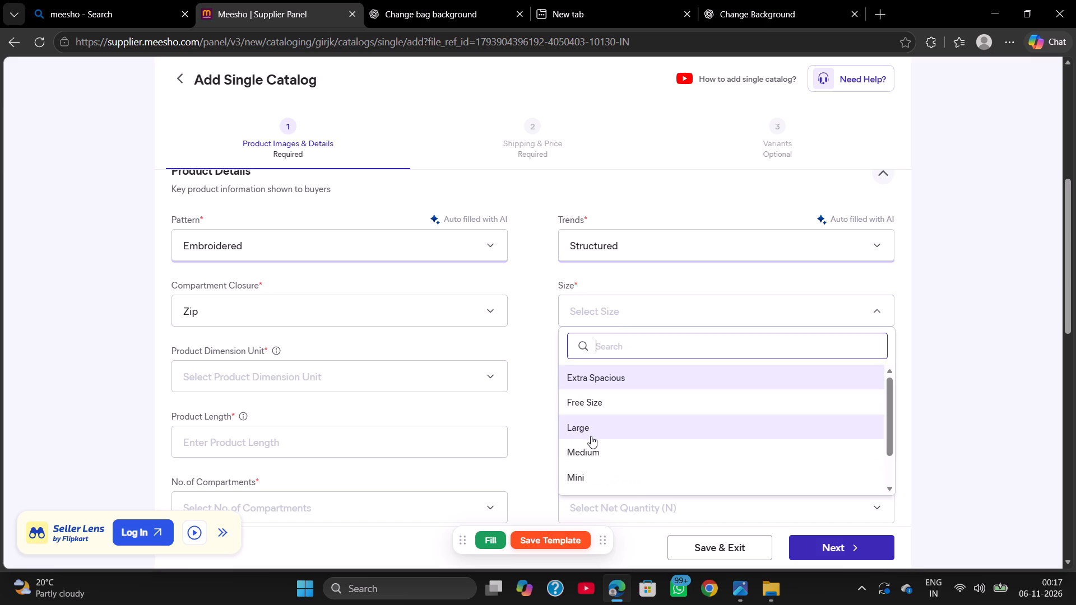
click(581, 405)
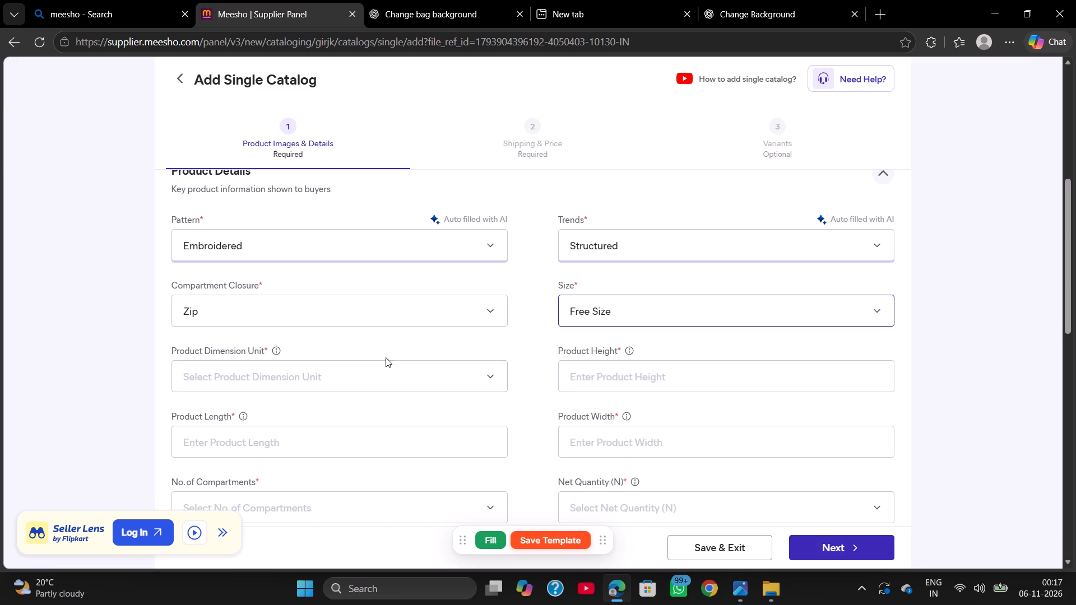
Set the product dimension unit to inch and enter height 10, length 10 and width 2.
click(385, 370)
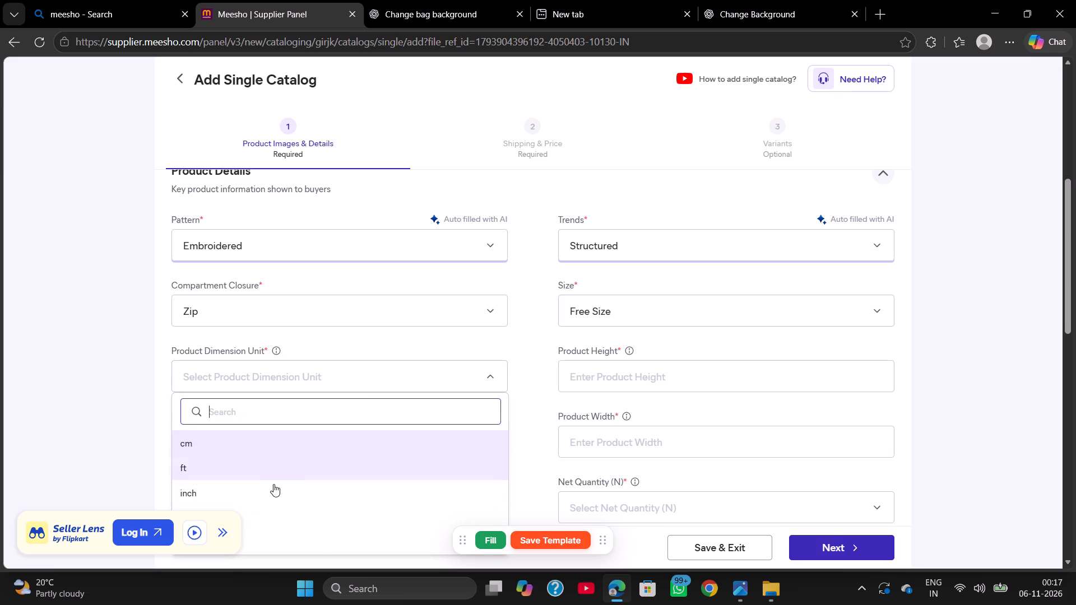
click(267, 495)
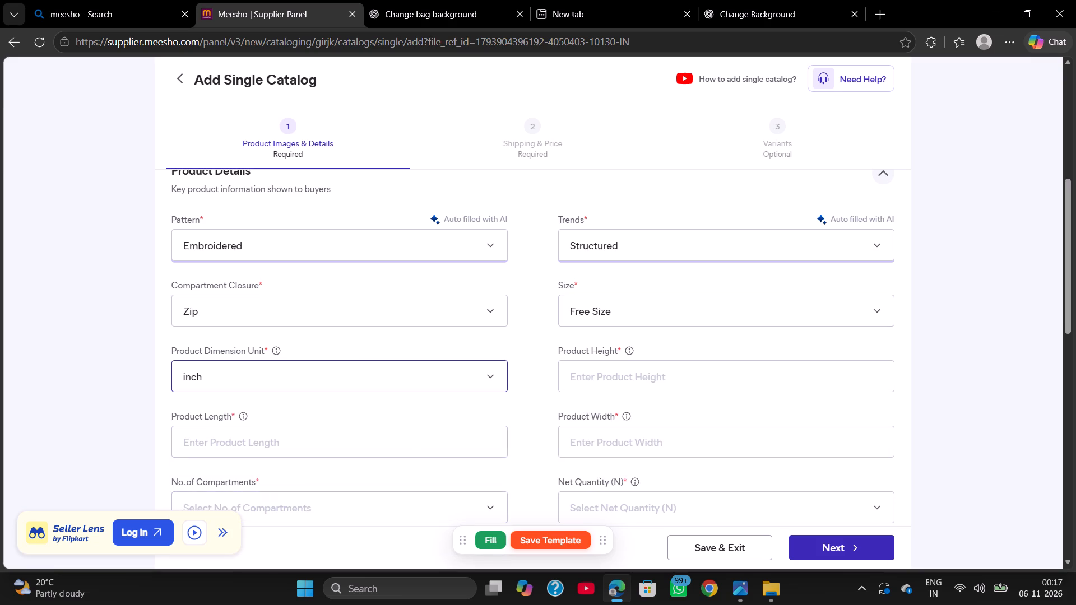
click(620, 360)
click(620, 378)
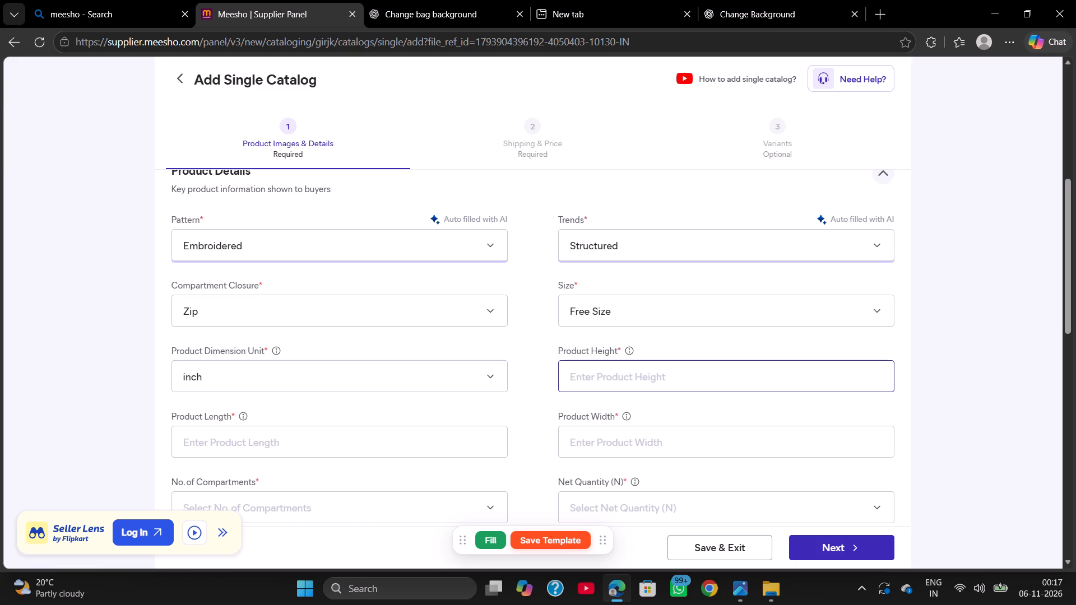
text(10)
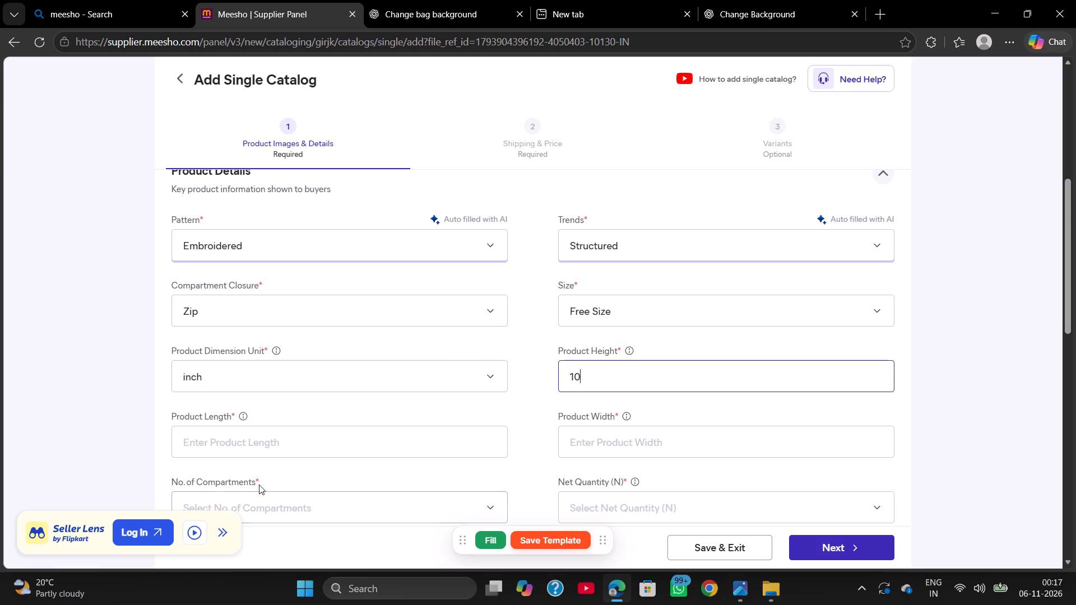
click(275, 444)
text(10)
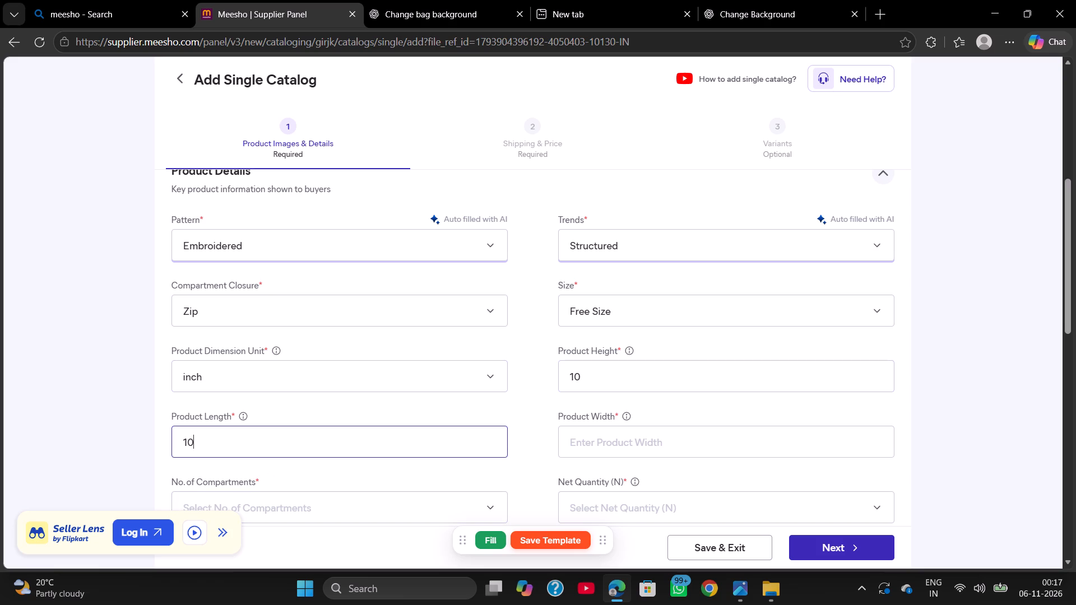
click(606, 438)
key(2)
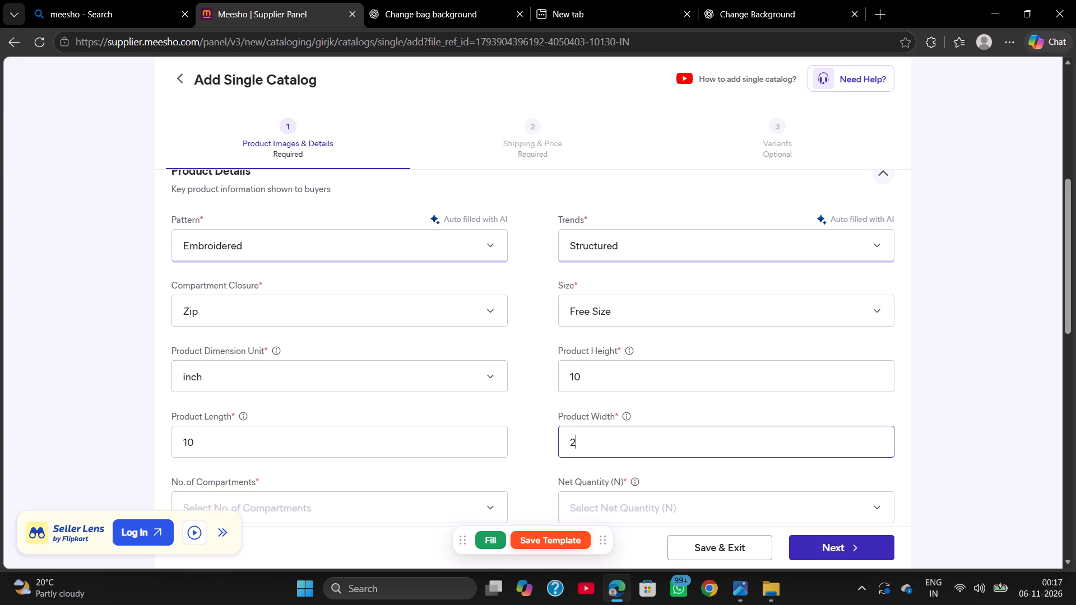
Set the number of compartments to 2 and the net quantity to 1.
scroll(548, 468, down, 1)
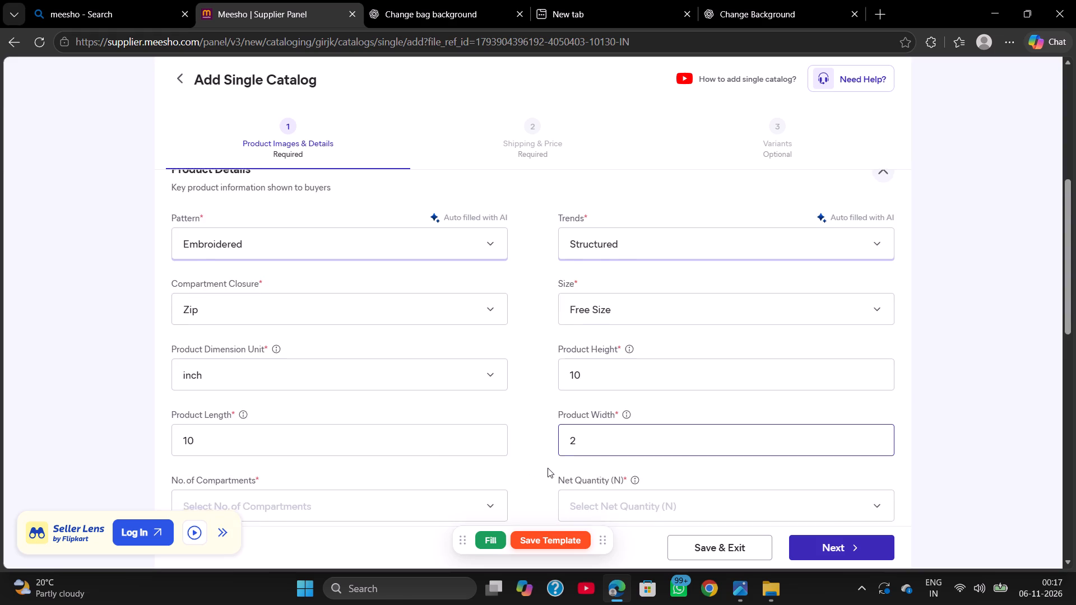
scroll(548, 468, down, 2)
click(396, 325)
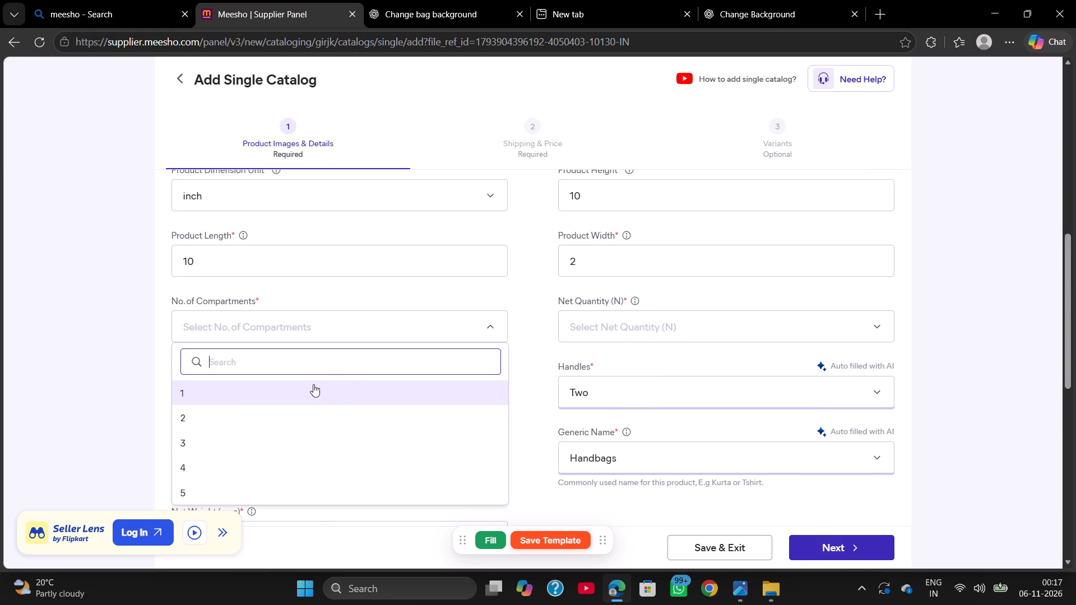
click(301, 419)
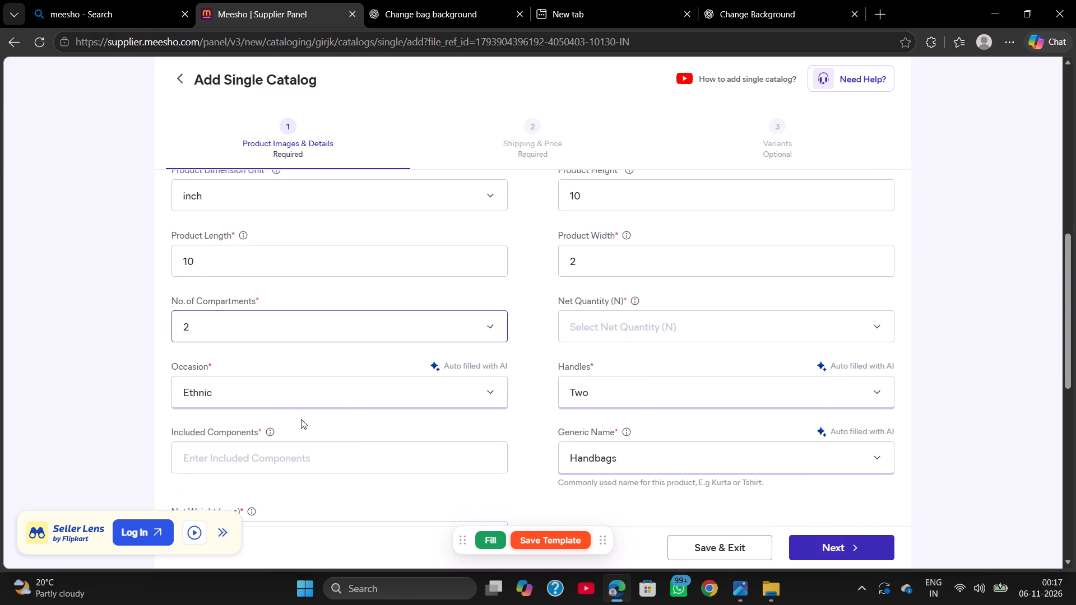
click(721, 319)
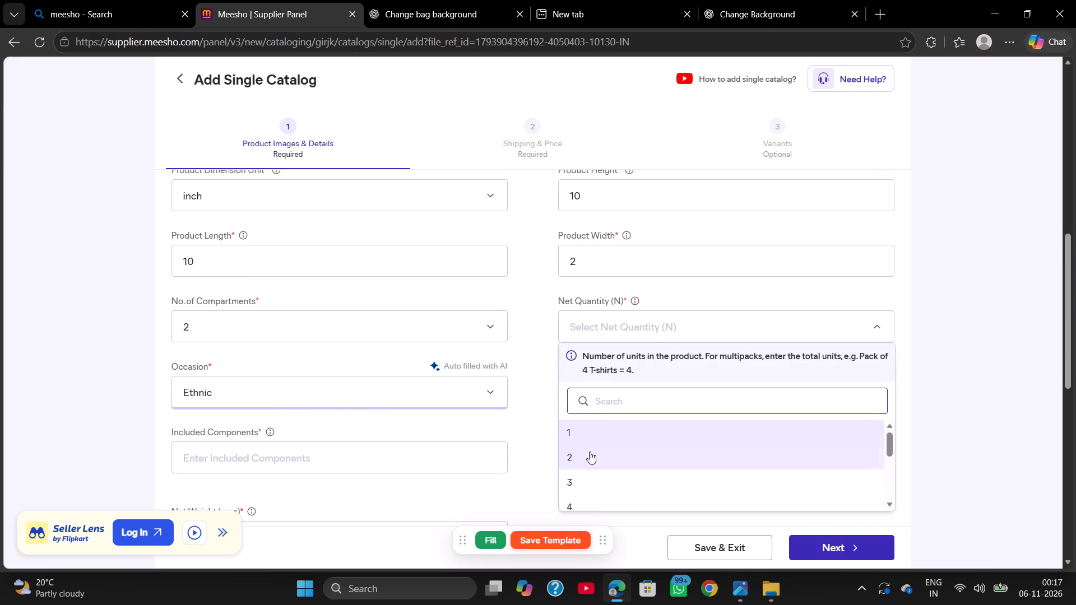
click(592, 424)
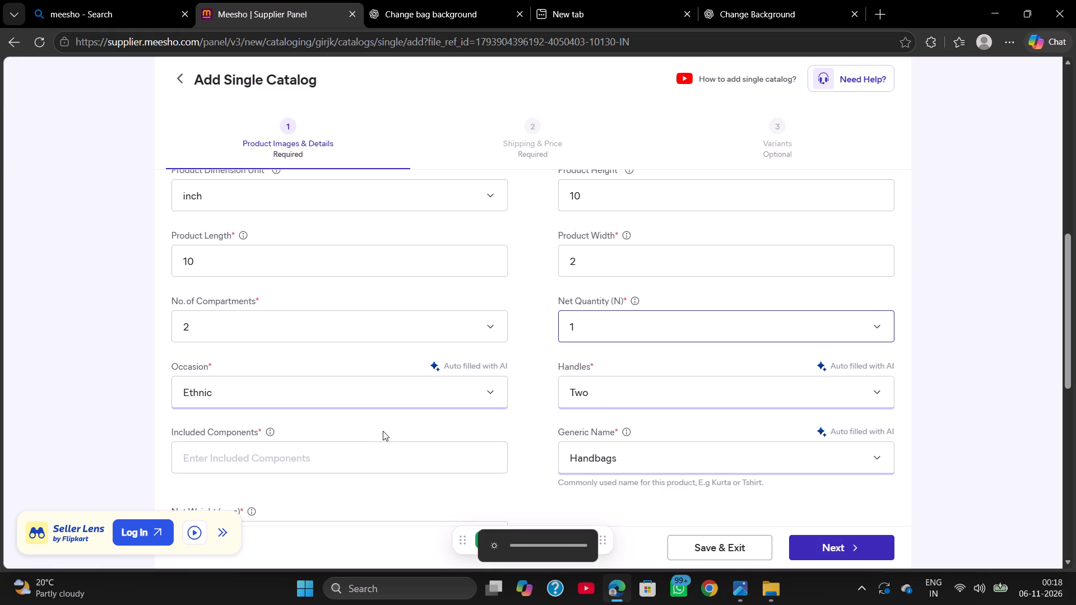
Enter "handbag" as the included components in the product details.
scroll(516, 417, down, 2)
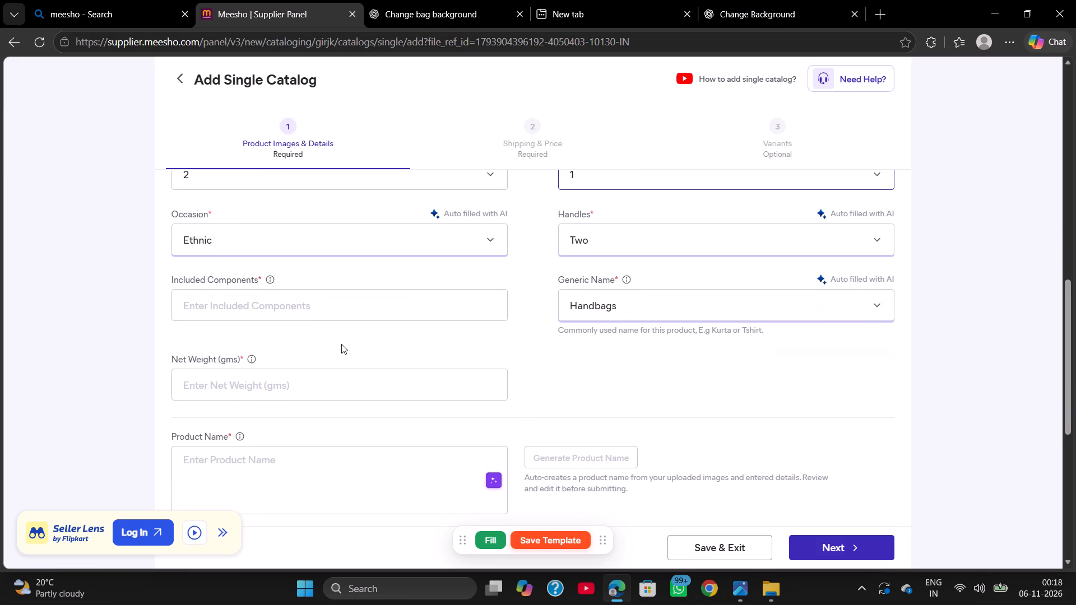
click(301, 311)
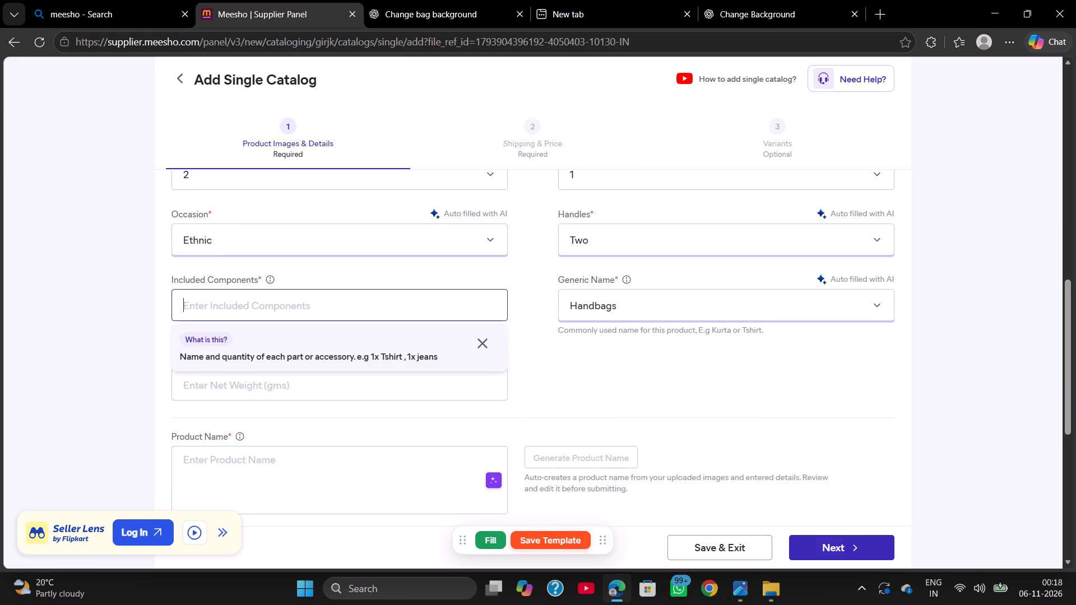
text(ha)
key(n)
text(dbag)
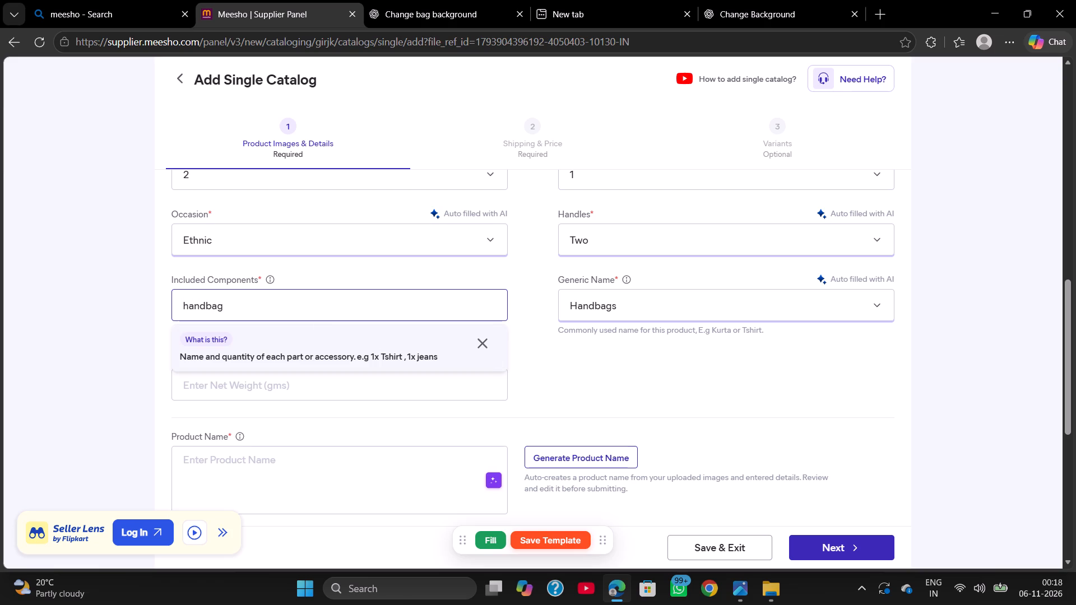
scroll(565, 373, down, 2)
scroll(330, 269, up, 1)
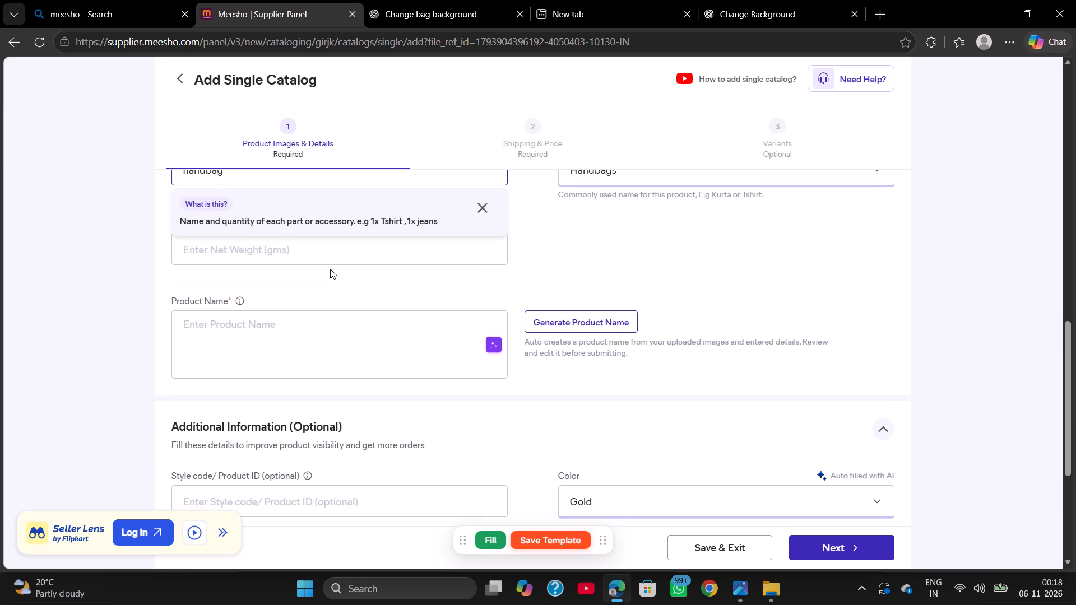
Set the net weight to 100 grams and auto-generate the product name from the images and entered details.
click(310, 249)
text(100)
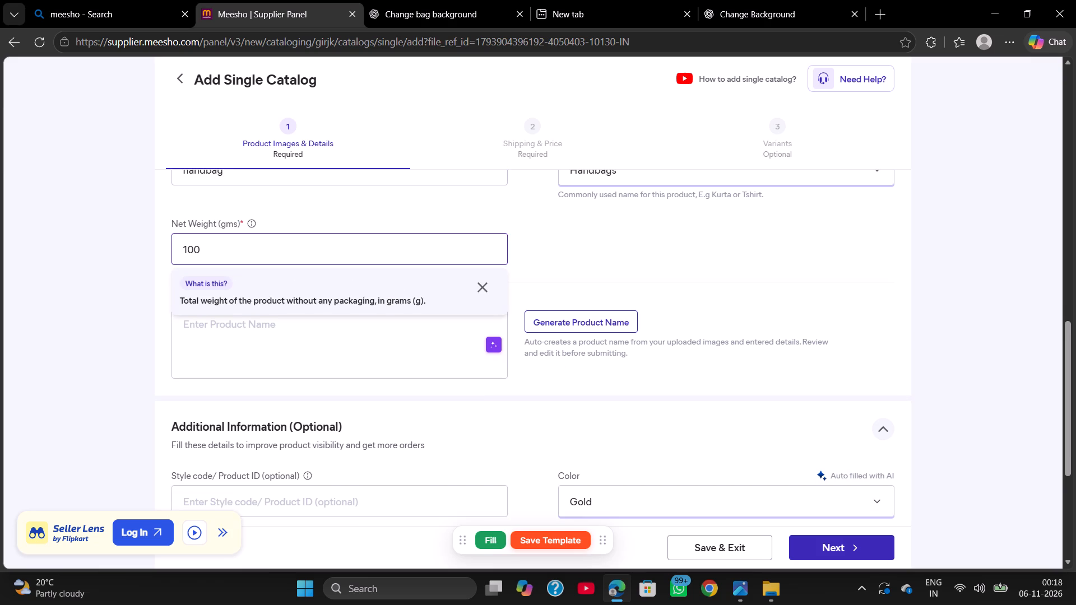
click(566, 322)
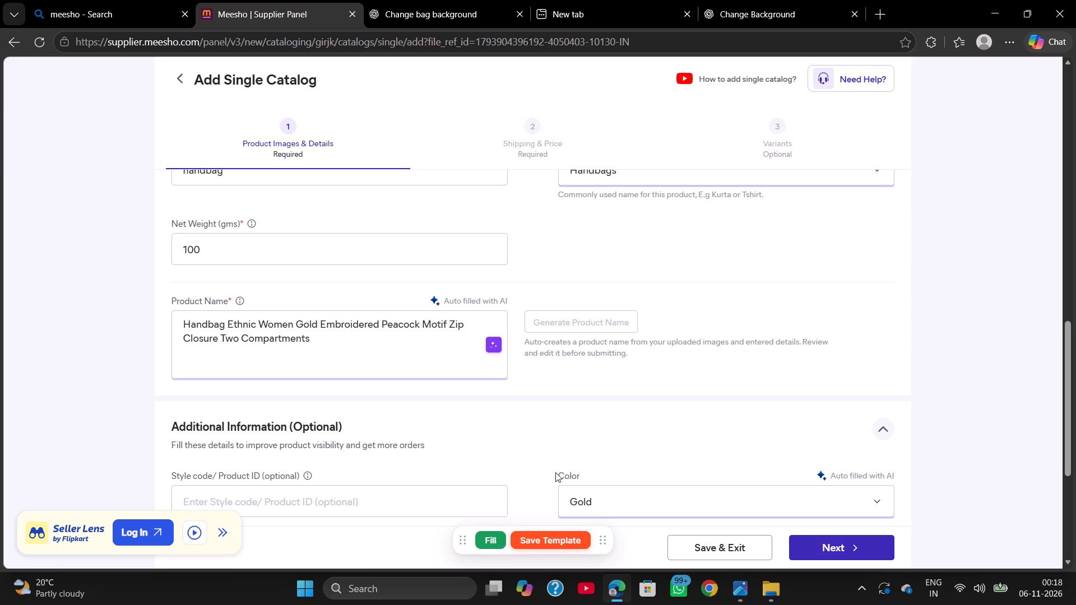
Set the handbag's material to Fabric in the additional information.
scroll(548, 481, down, 3)
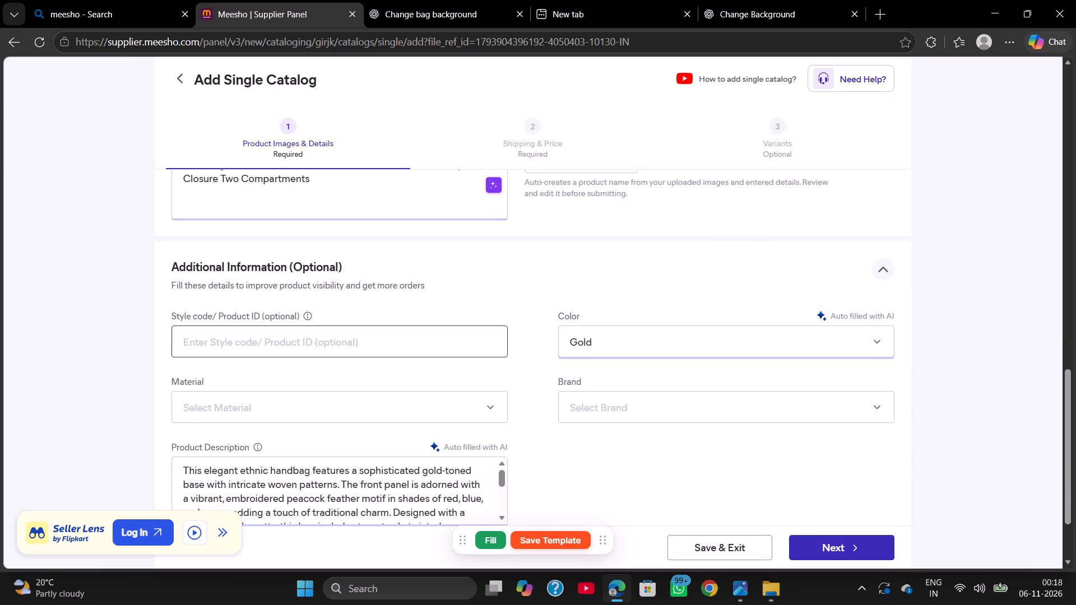
scroll(491, 387, down, 1)
click(449, 331)
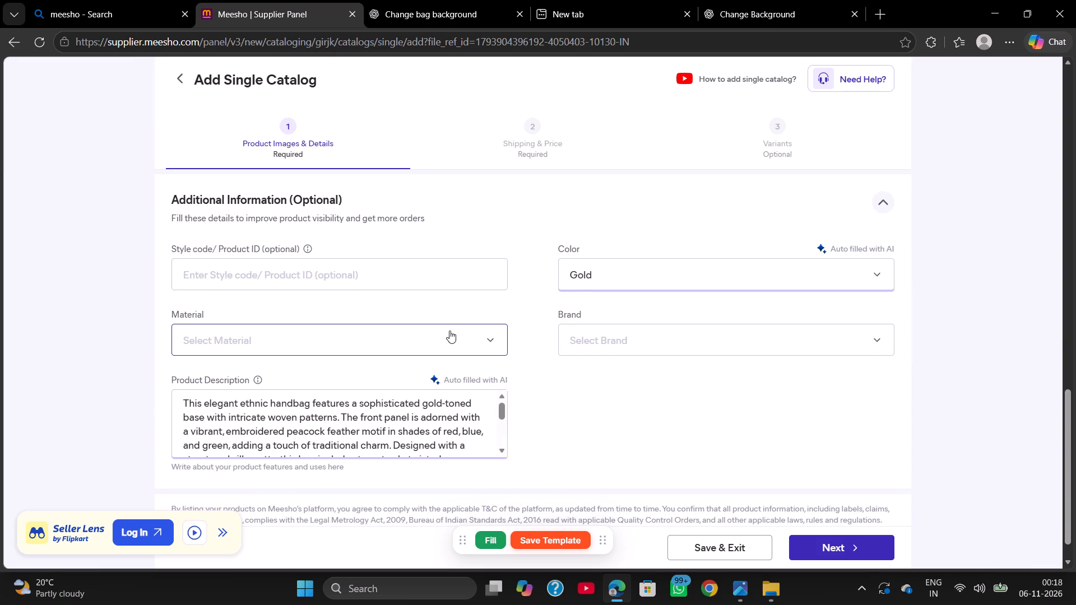
scroll(308, 459, down, 1)
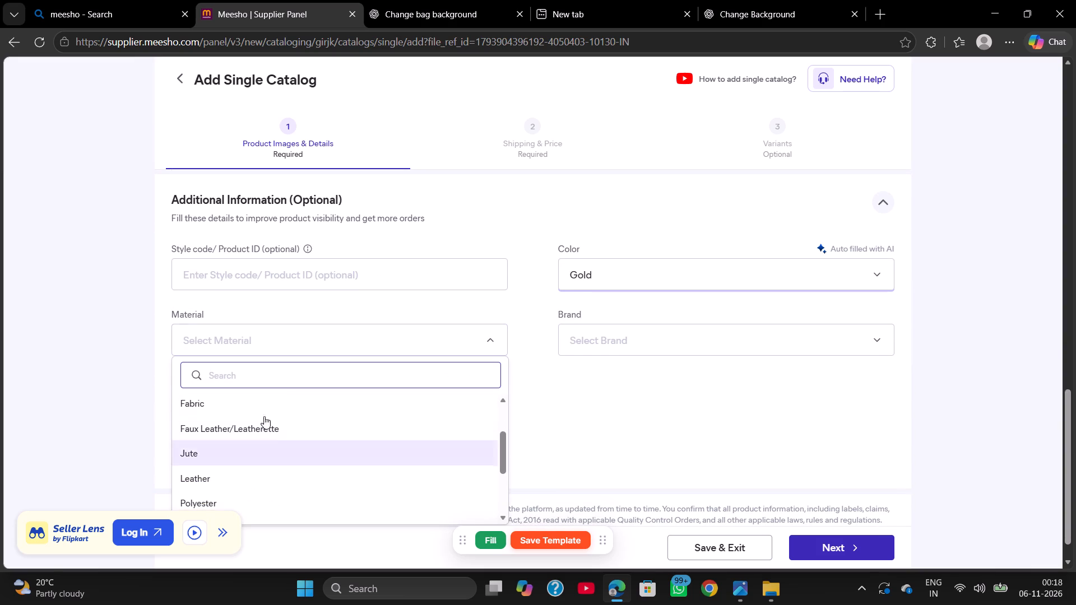
click(254, 398)
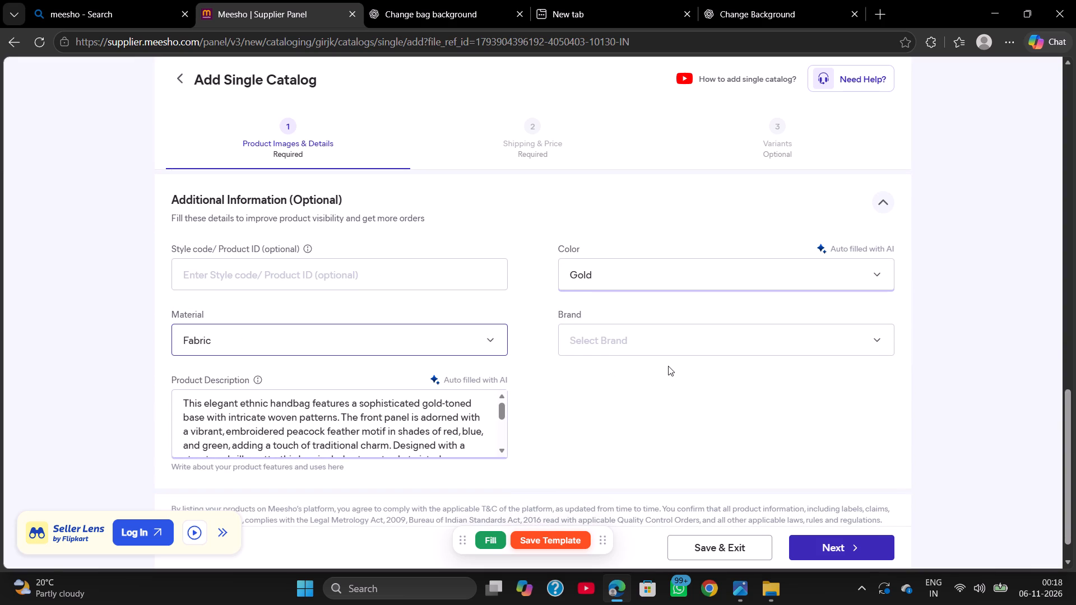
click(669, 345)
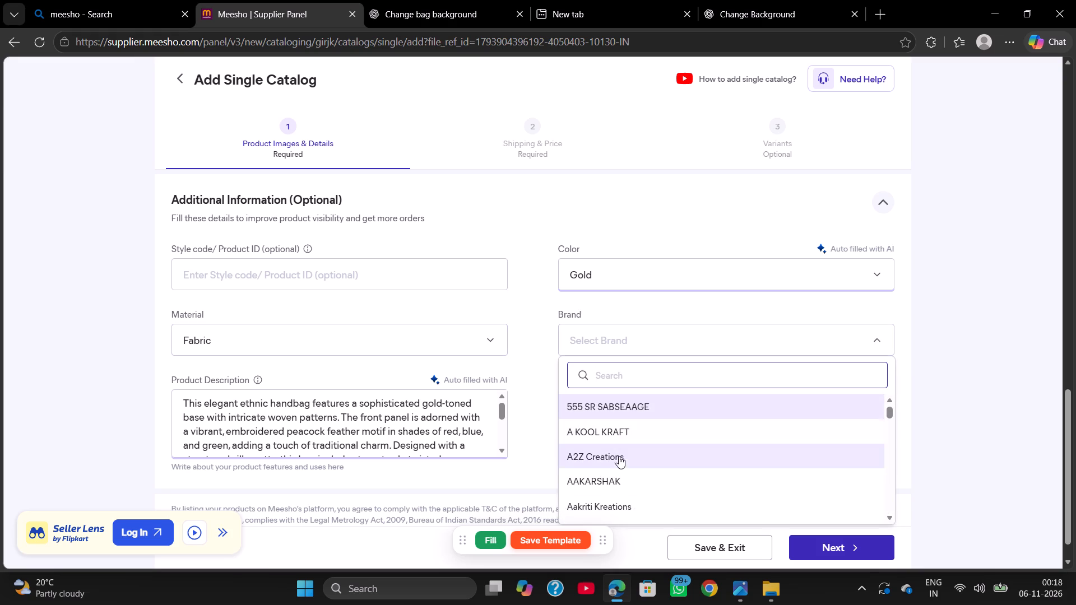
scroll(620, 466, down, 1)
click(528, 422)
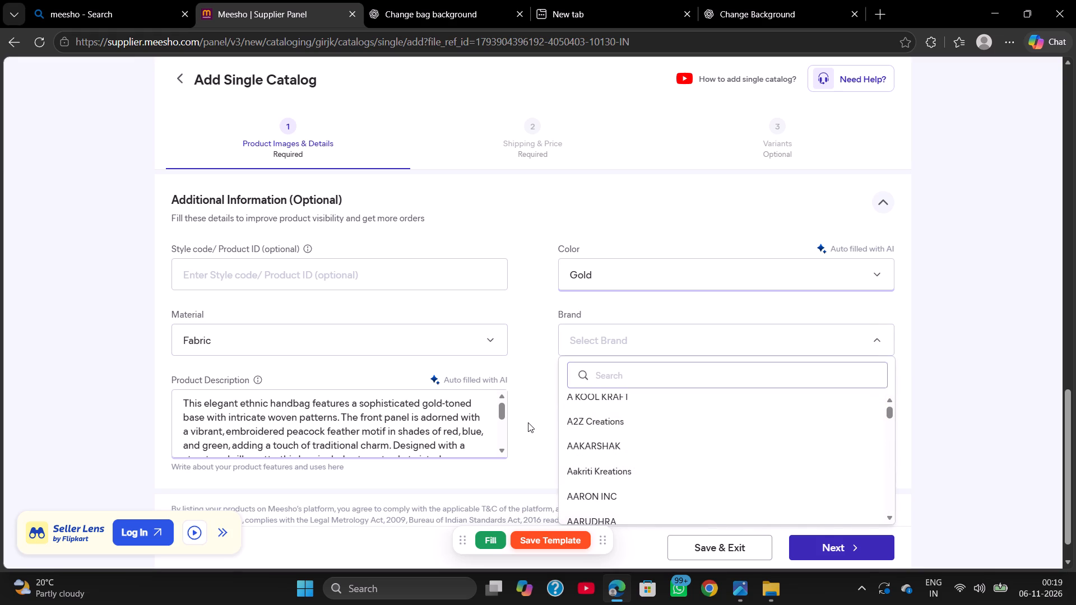
Finish the product images and details stage and proceed to Shipping & Price.
scroll(528, 422, down, 3)
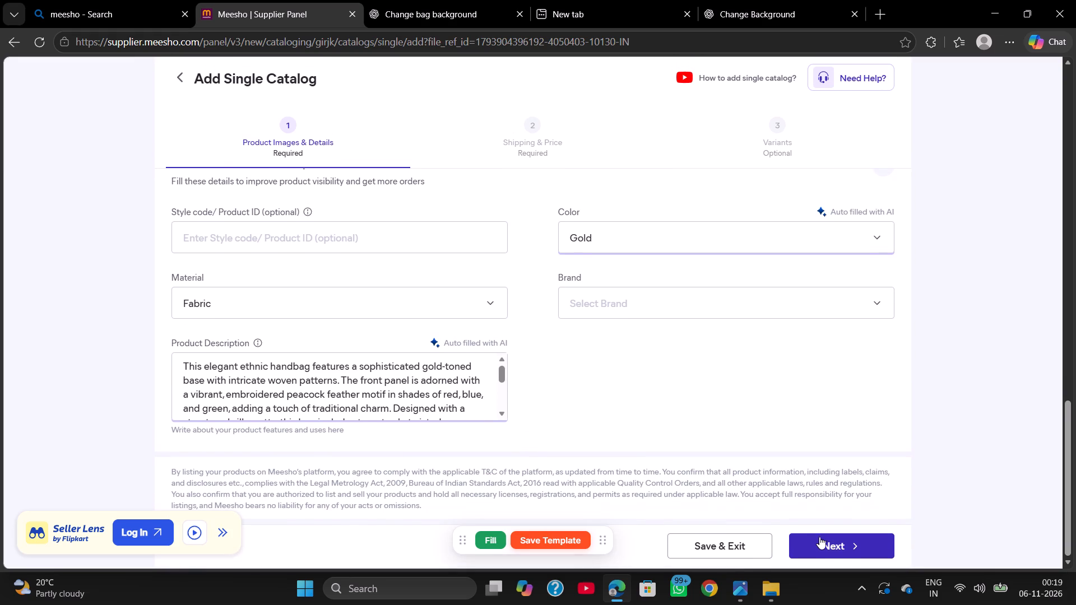
click(823, 539)
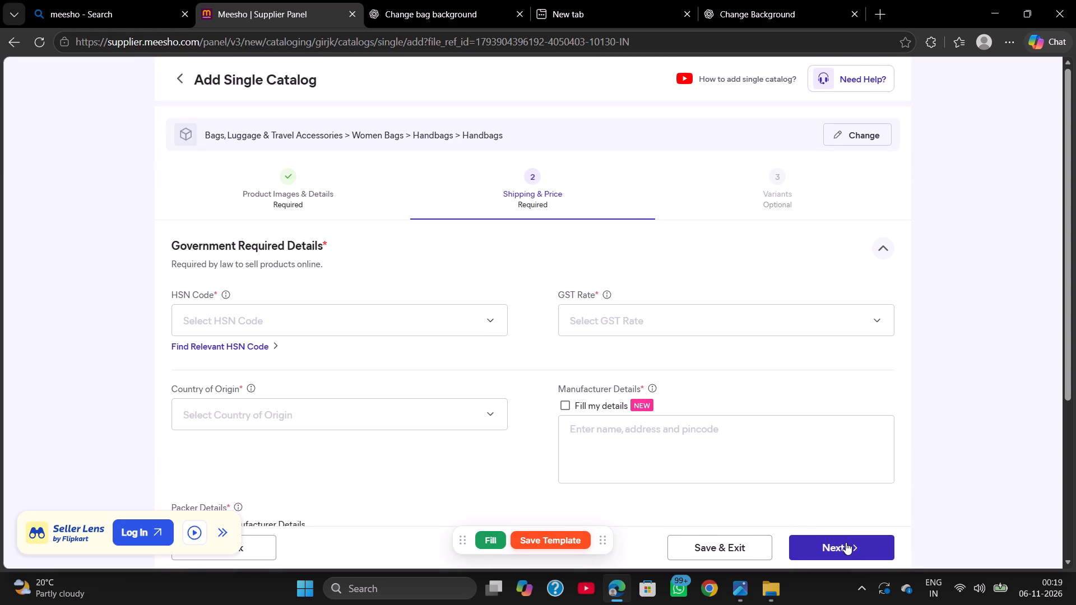
click(847, 544)
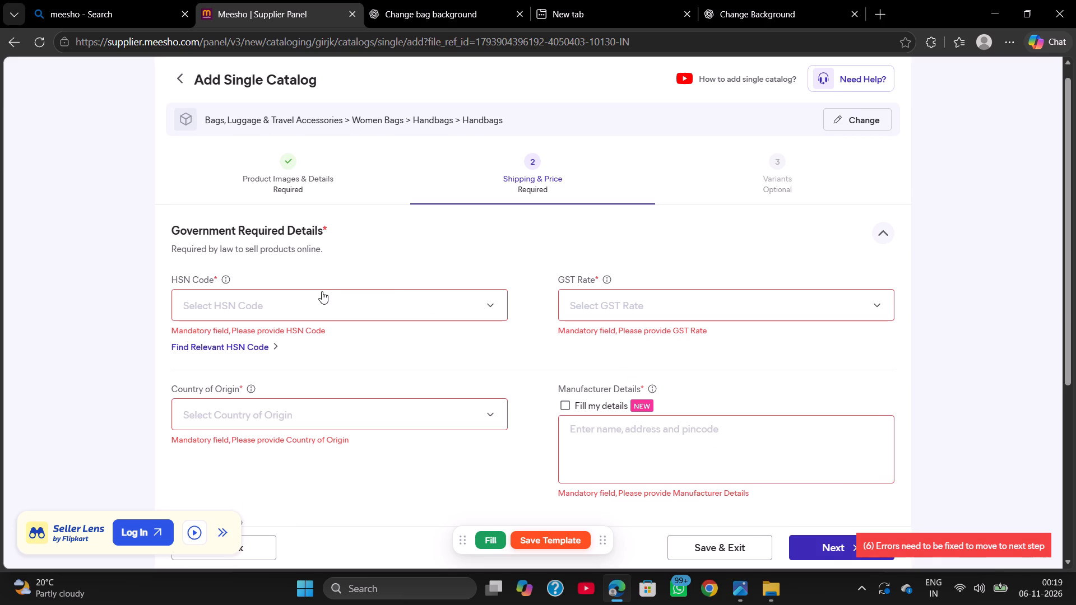
In the government required details, choose HSN code 4202, GST rate 18 and India as country of origin.
click(322, 291)
click(287, 387)
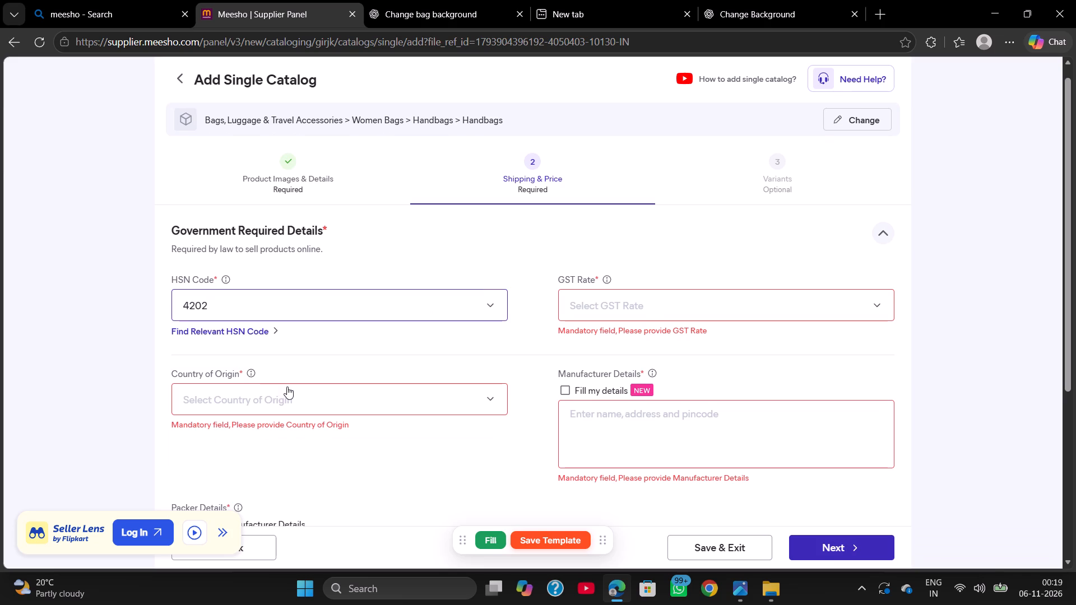
click(641, 315)
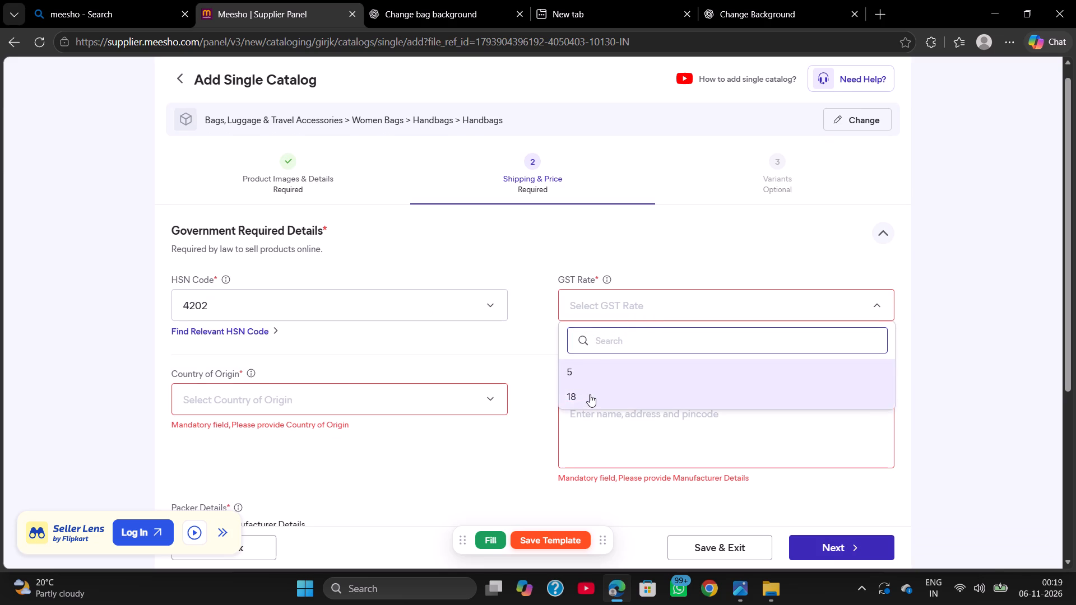
click(590, 397)
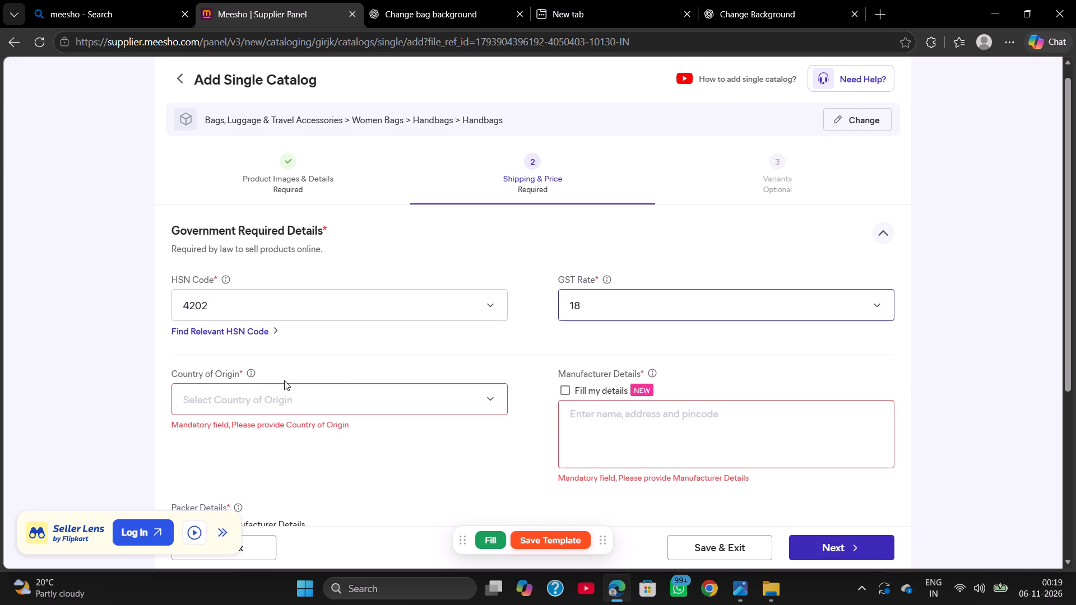
click(281, 392)
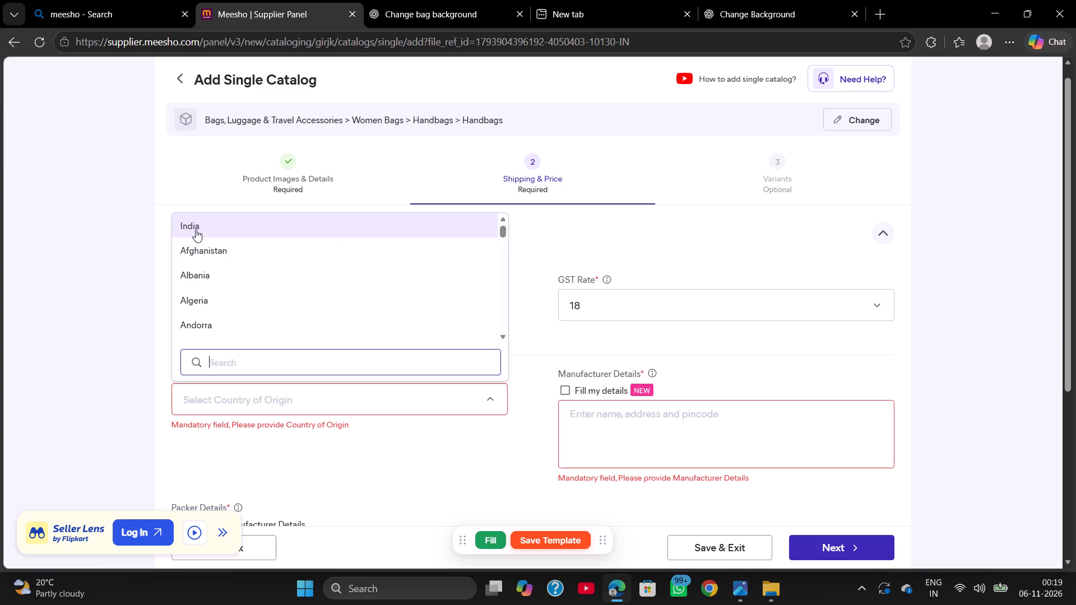
click(196, 230)
Fill the manufacturer details with the saved seller details and make the packer details the same as the manufacturer's.
click(567, 392)
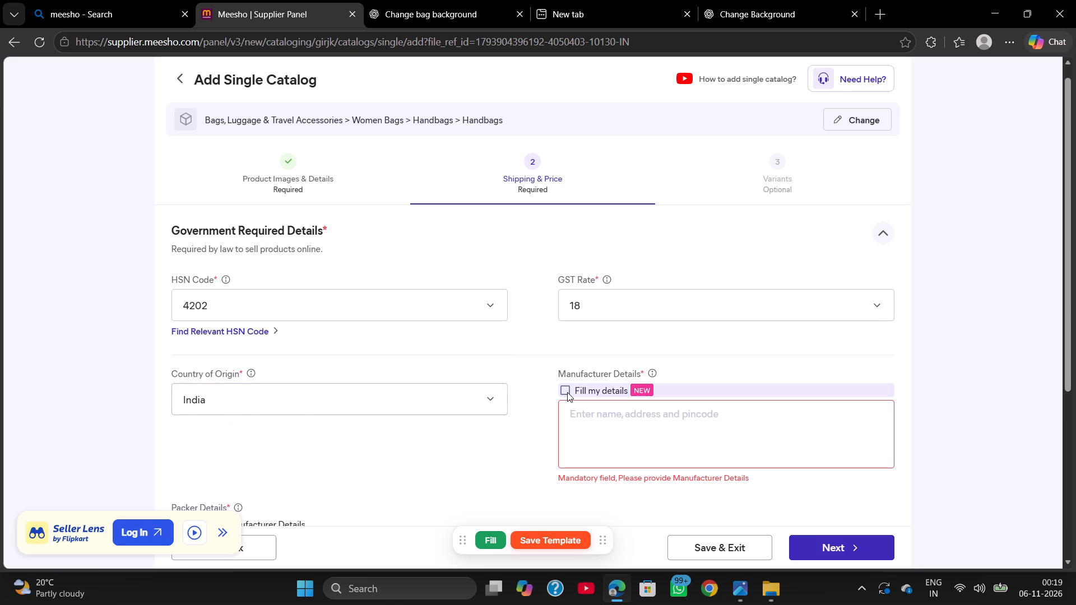
scroll(472, 454, down, 2)
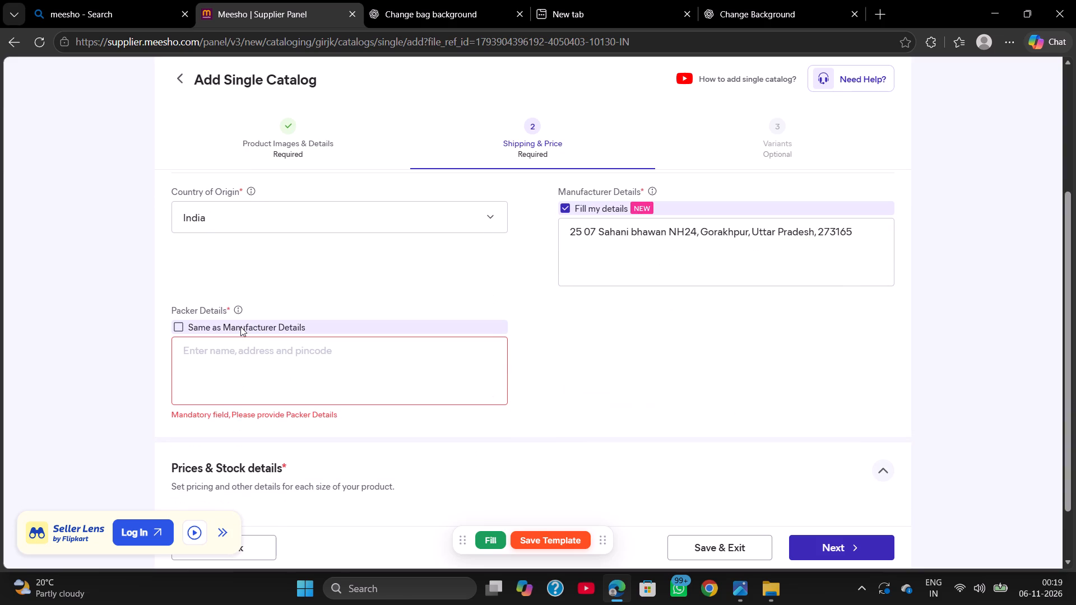
click(240, 327)
Select Free Size as the product's size in the prices and stock details and apply it.
scroll(625, 390, down, 2)
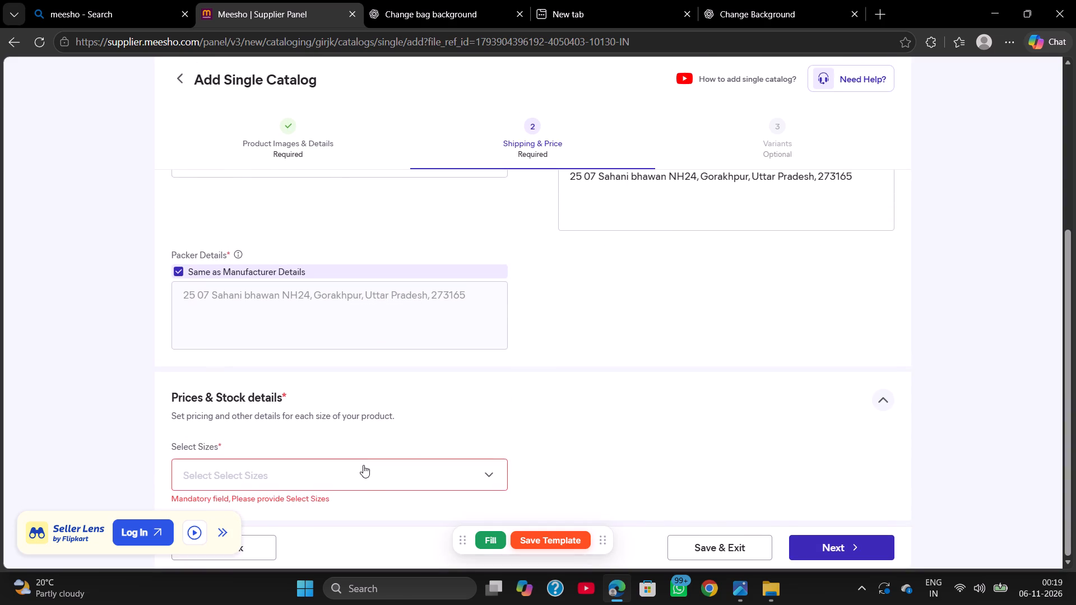
click(365, 473)
drag(248, 408, 245, 401)
click(245, 401)
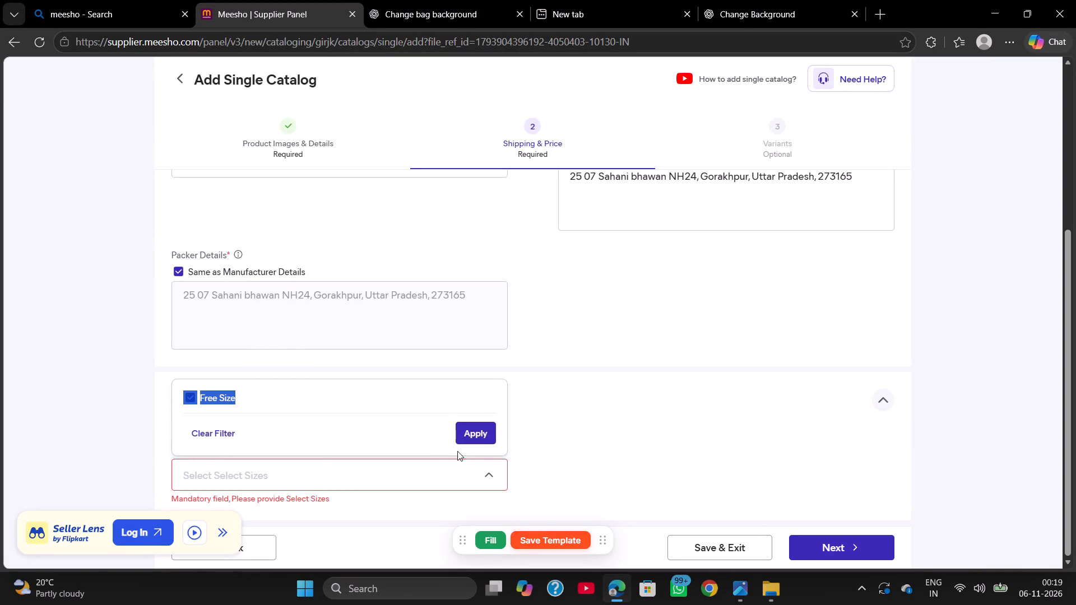
click(489, 430)
For Free Size, enter a Meesho price of 190 and a wrong/defective returns price of 187.
scroll(660, 464, down, 1)
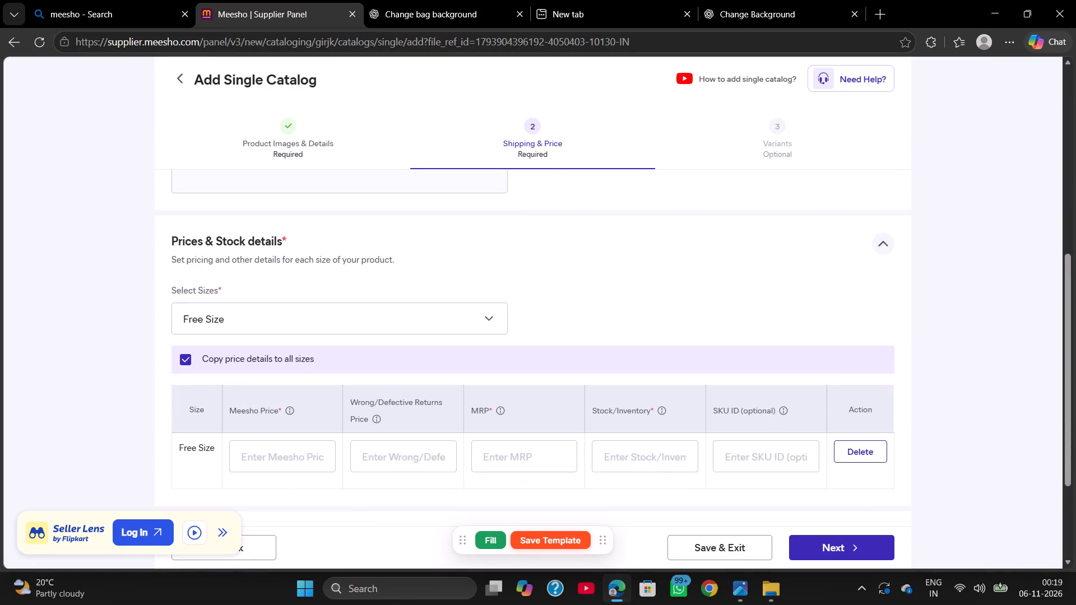
scroll(660, 464, down, 1)
double_click(257, 413)
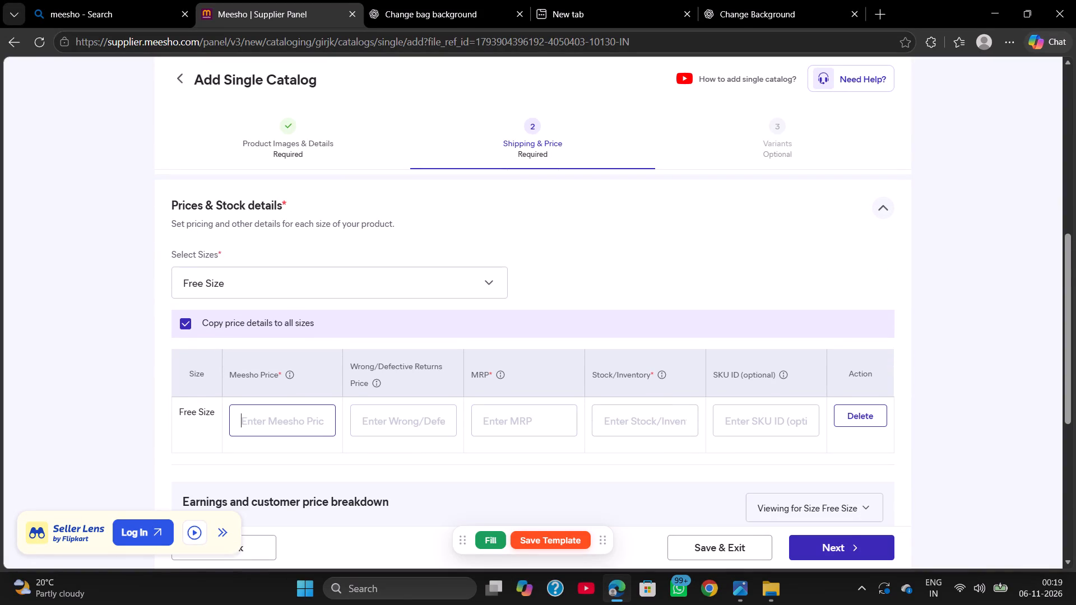
click(257, 413)
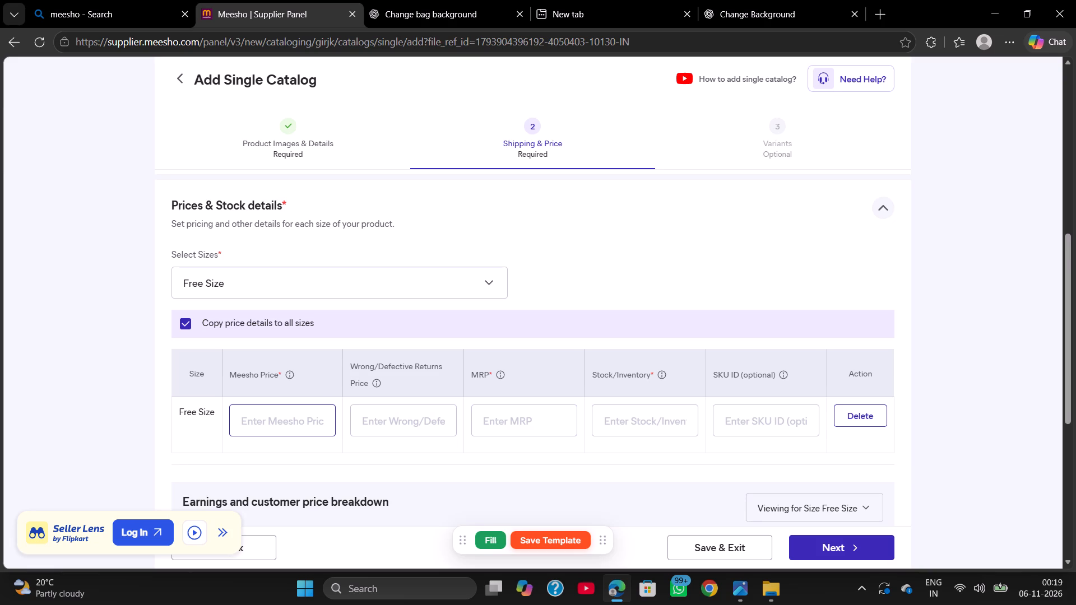
text(190)
click(257, 413)
click(379, 420)
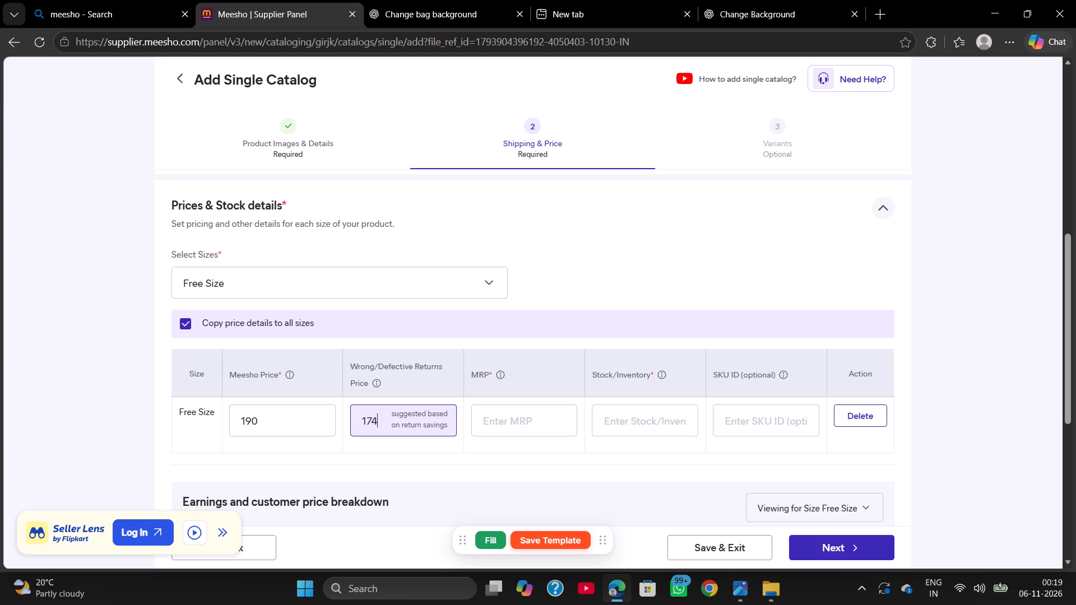
key(BackSpace)
key(BackSpace)
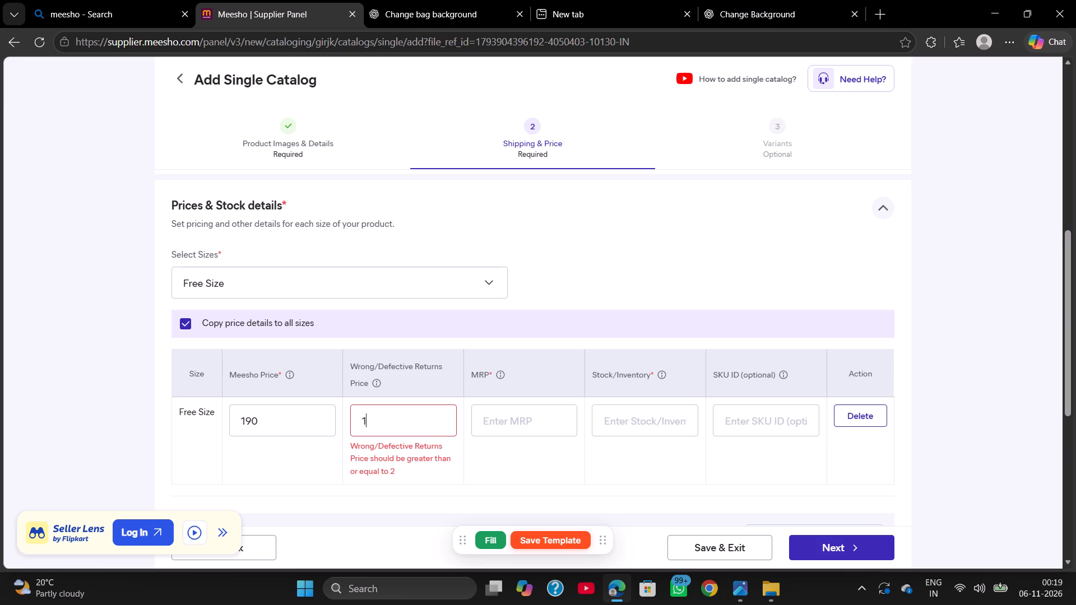
text(87)
Set the Free Size MRP to 399 and the stock to 1000.
click(505, 422)
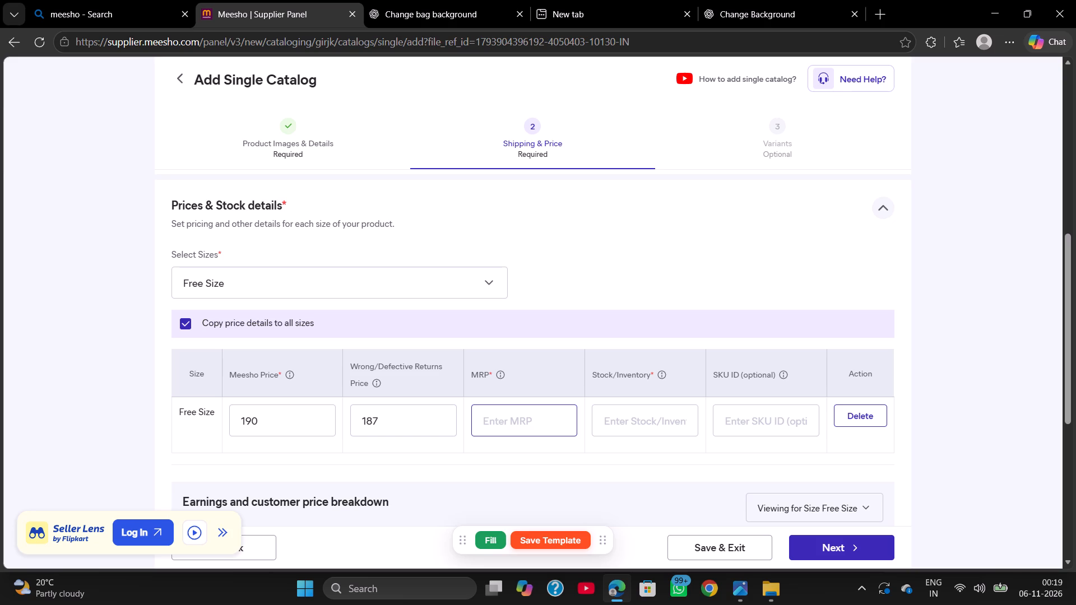
text(399)
click(650, 416)
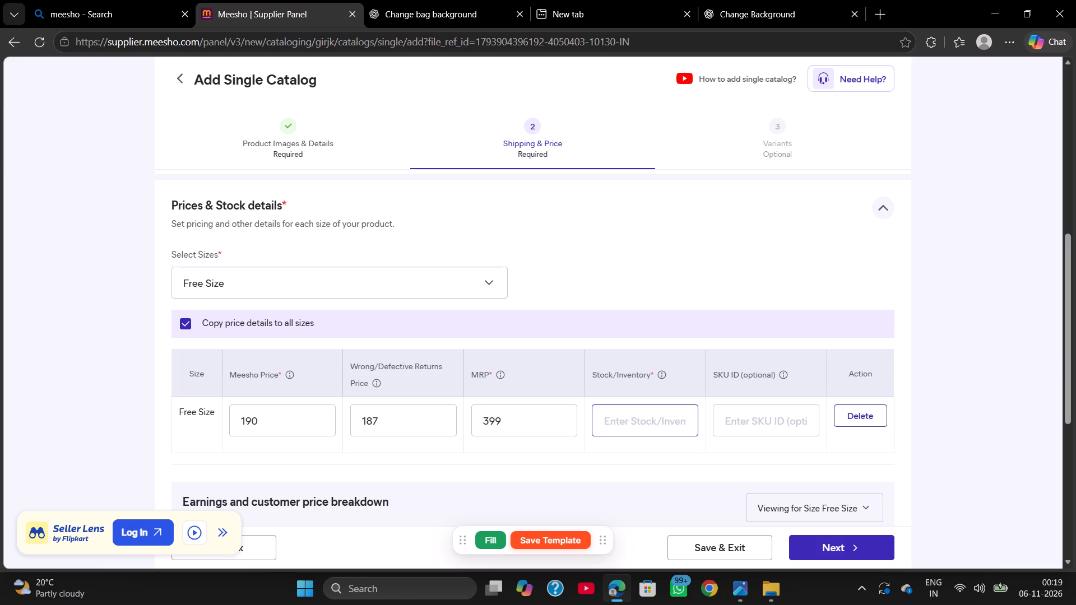
text(1000)
Set the Free Size length to 10 inches in the size chart.
scroll(727, 453, down, 3)
scroll(609, 455, down, 1)
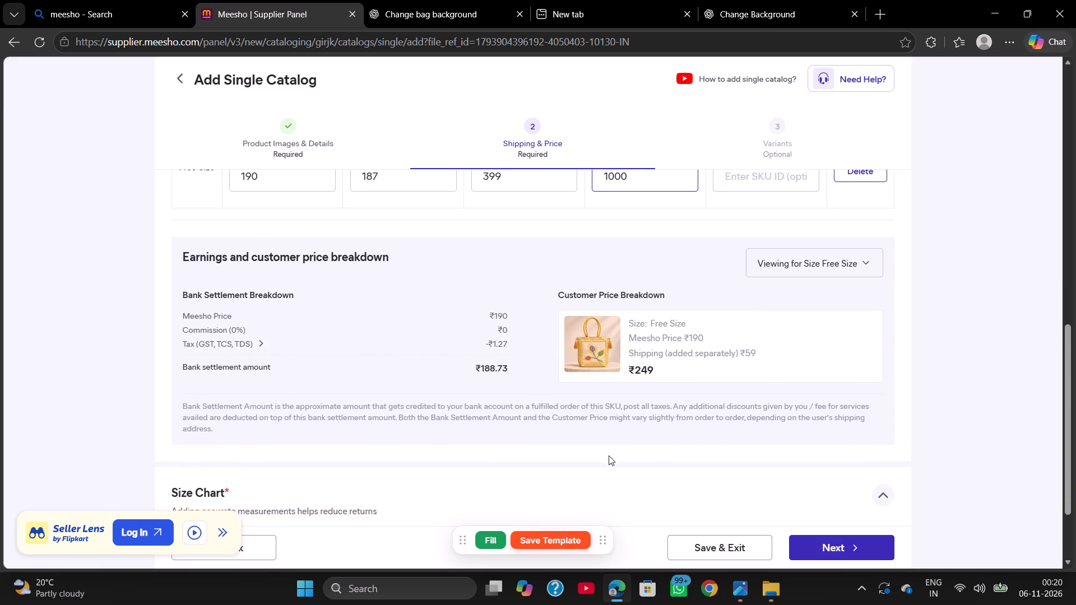
scroll(609, 455, down, 3)
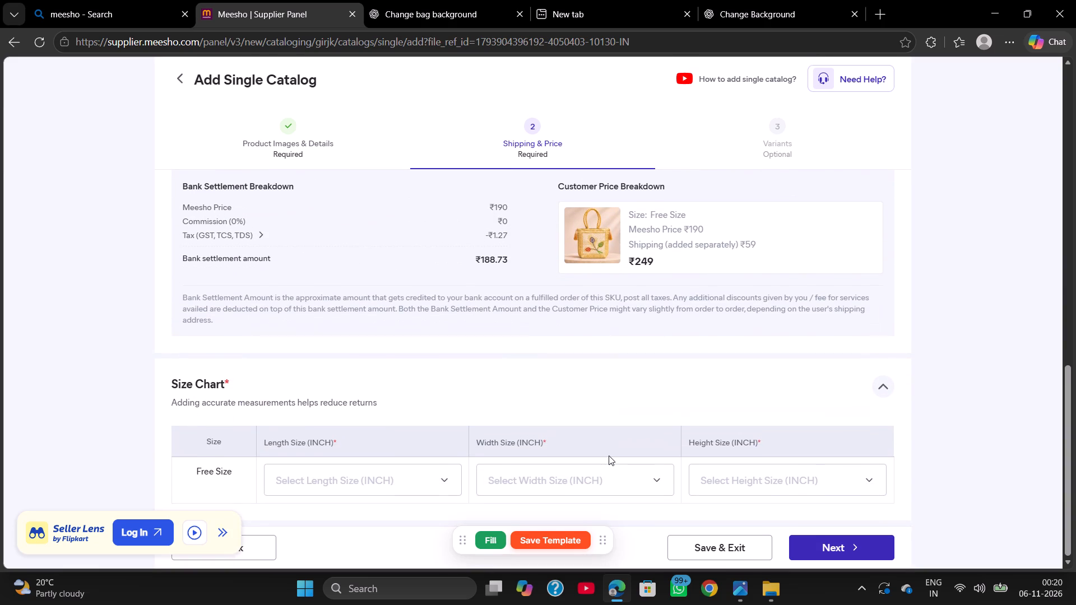
scroll(609, 455, down, 2)
scroll(472, 404, down, 2)
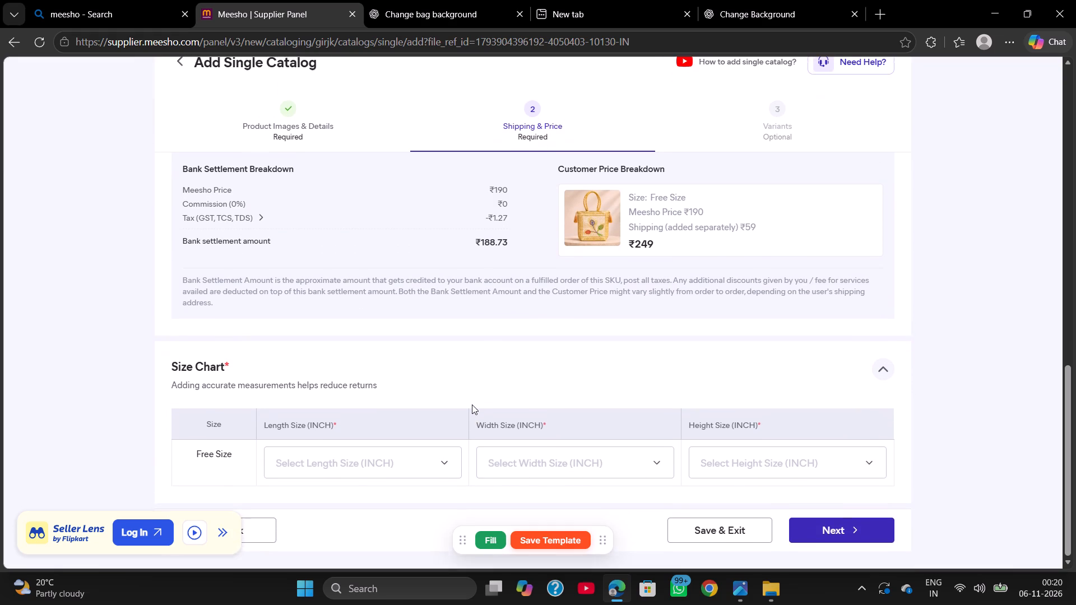
click(388, 481)
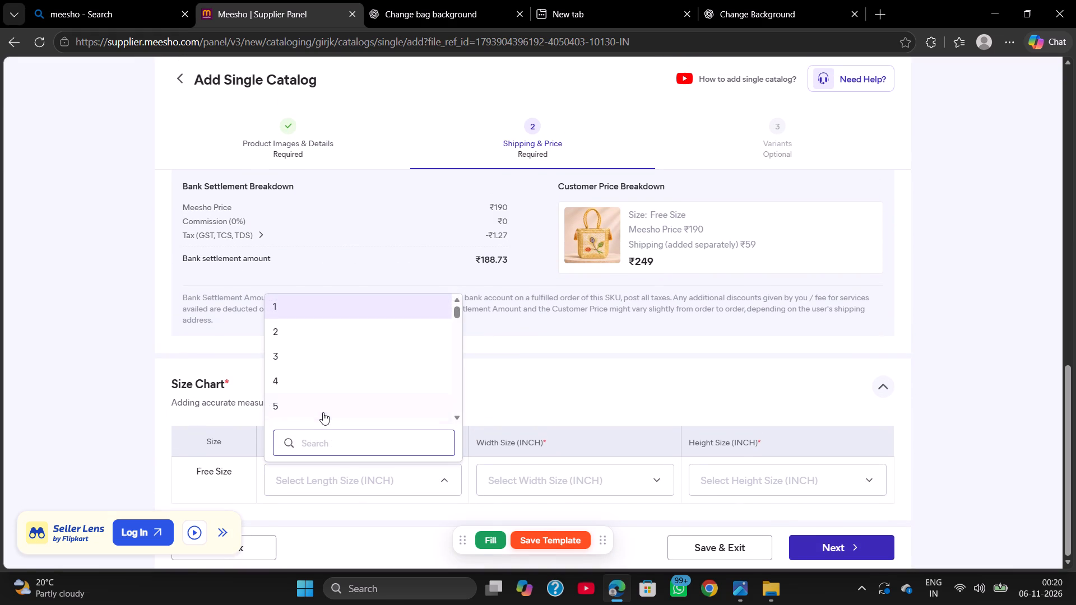
scroll(325, 410, down, 4)
click(546, 399)
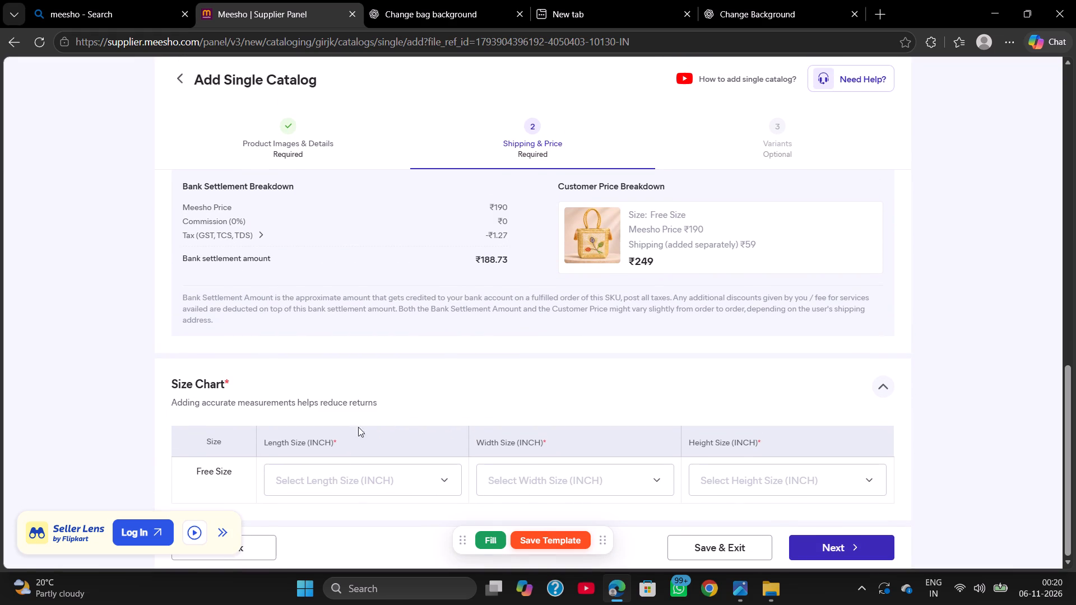
click(346, 477)
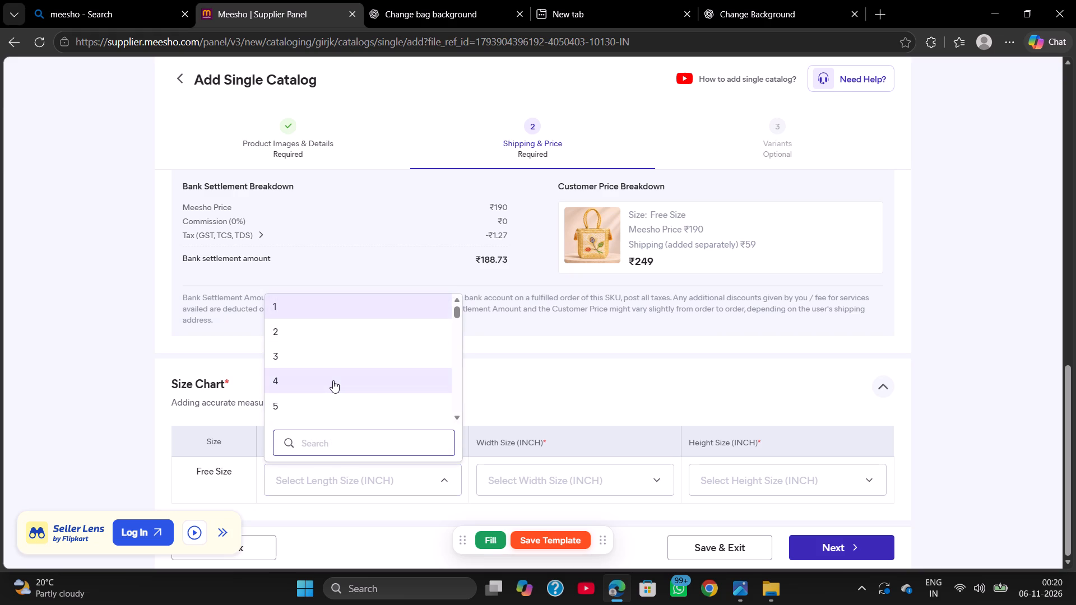
scroll(333, 380, down, 3)
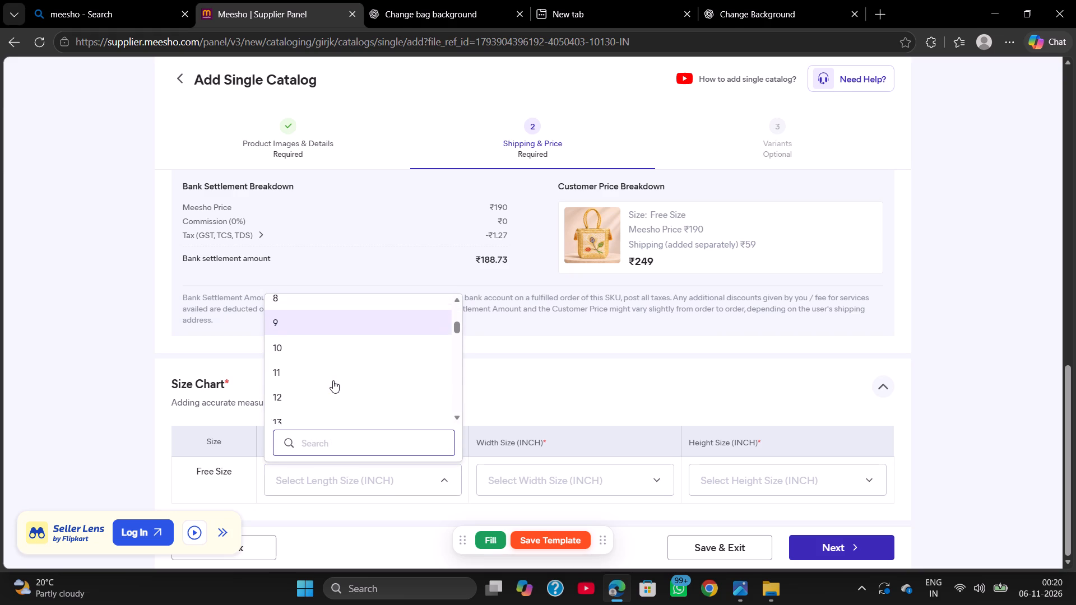
scroll(333, 380, down, 1)
click(310, 350)
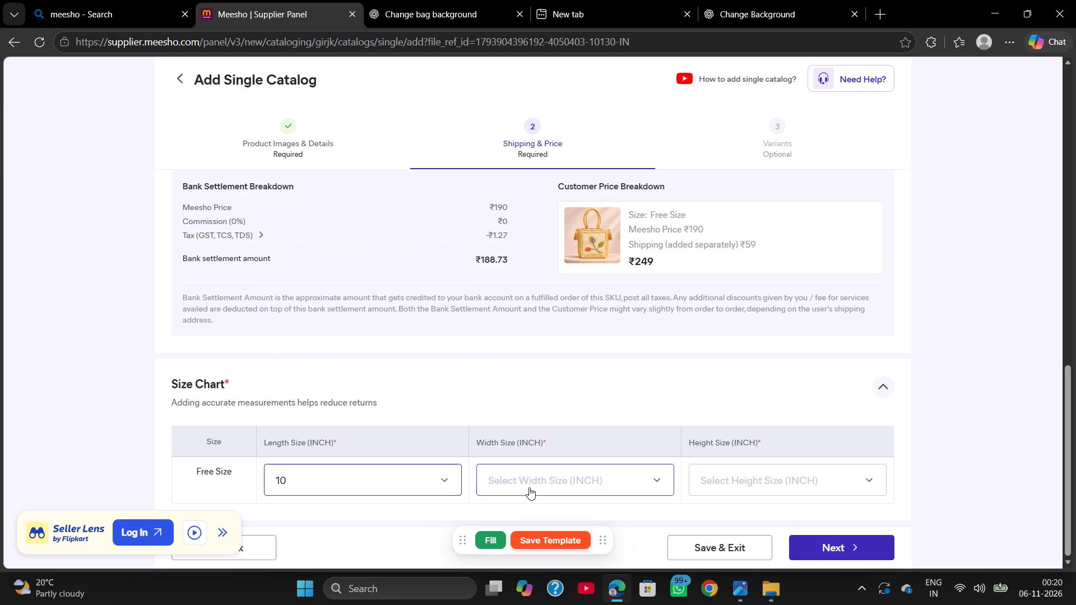
Set the Free Size width to 2 inches and the height to 10 inches in the size chart.
click(529, 487)
scroll(528, 353, down, 1)
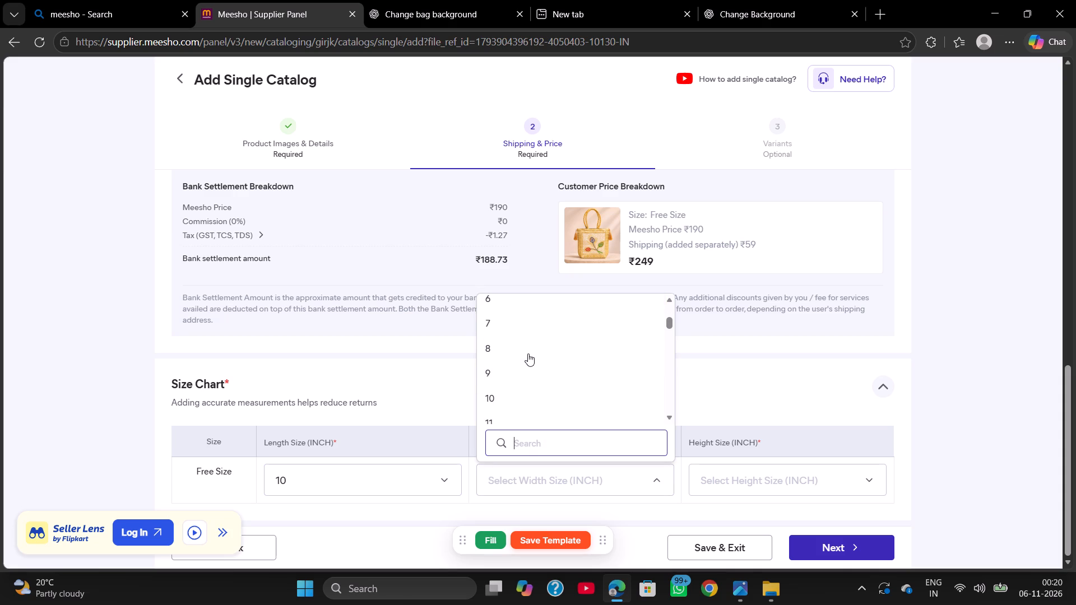
scroll(528, 353, down, 1)
scroll(511, 345, up, 4)
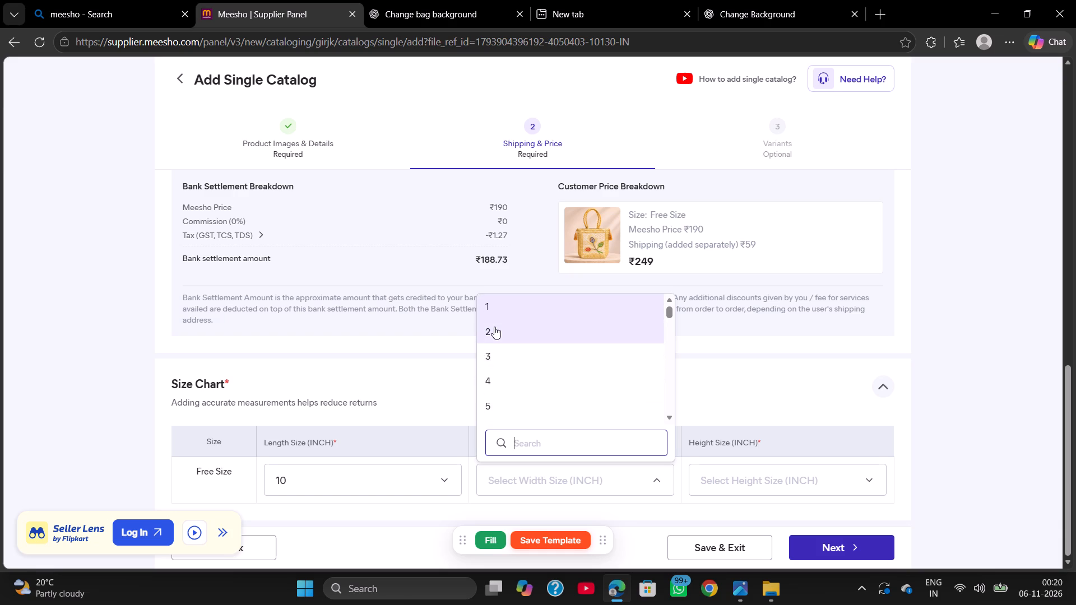
click(494, 326)
click(783, 488)
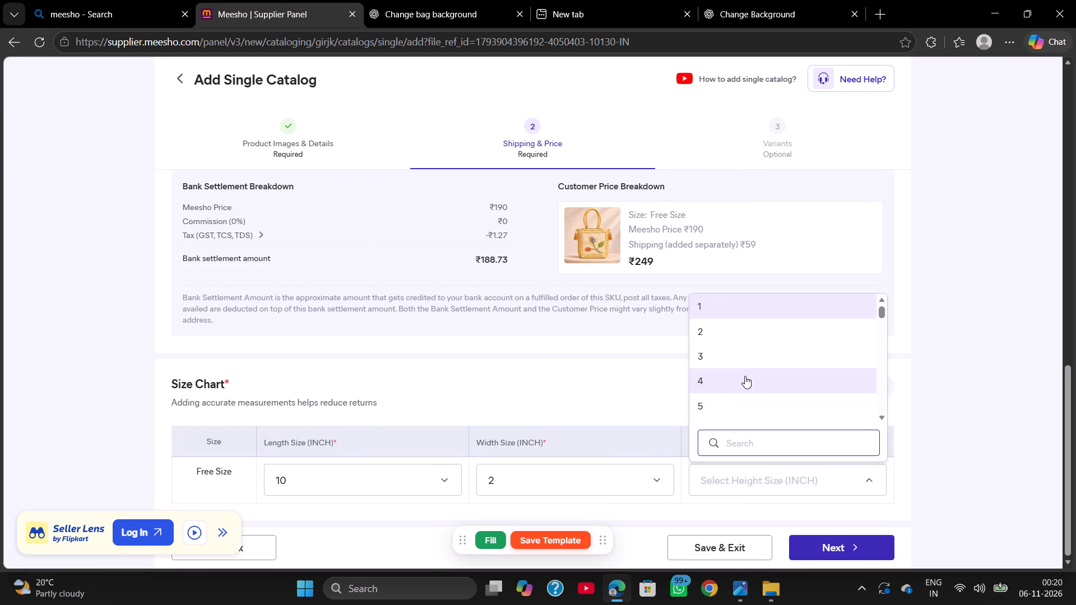
scroll(717, 382, down, 2)
click(712, 406)
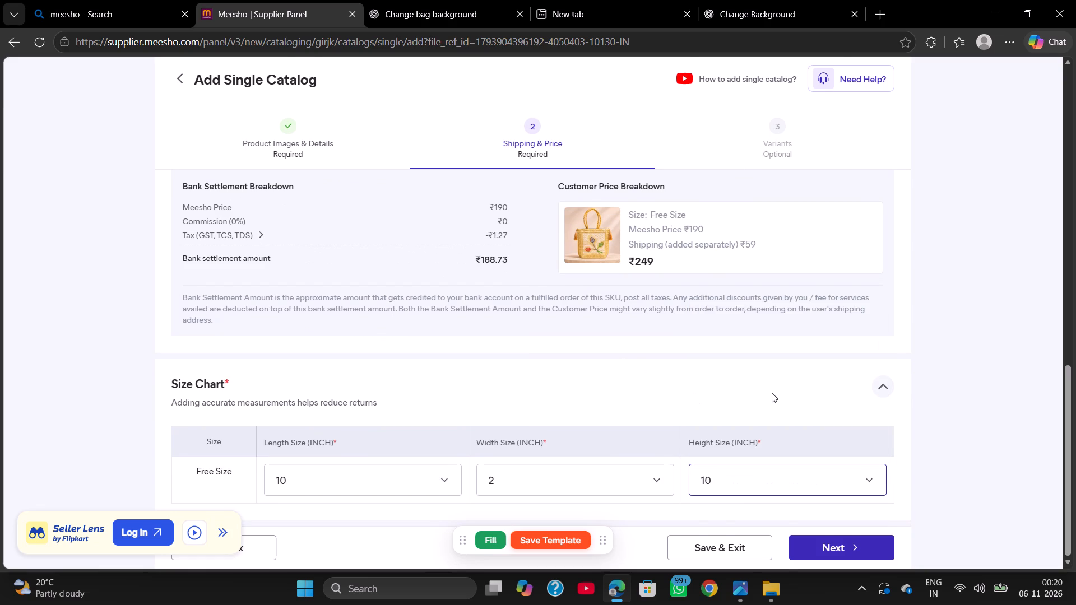
Proceed to the optional Variants stage and add a variant of the handbag.
scroll(772, 393, down, 2)
click(834, 547)
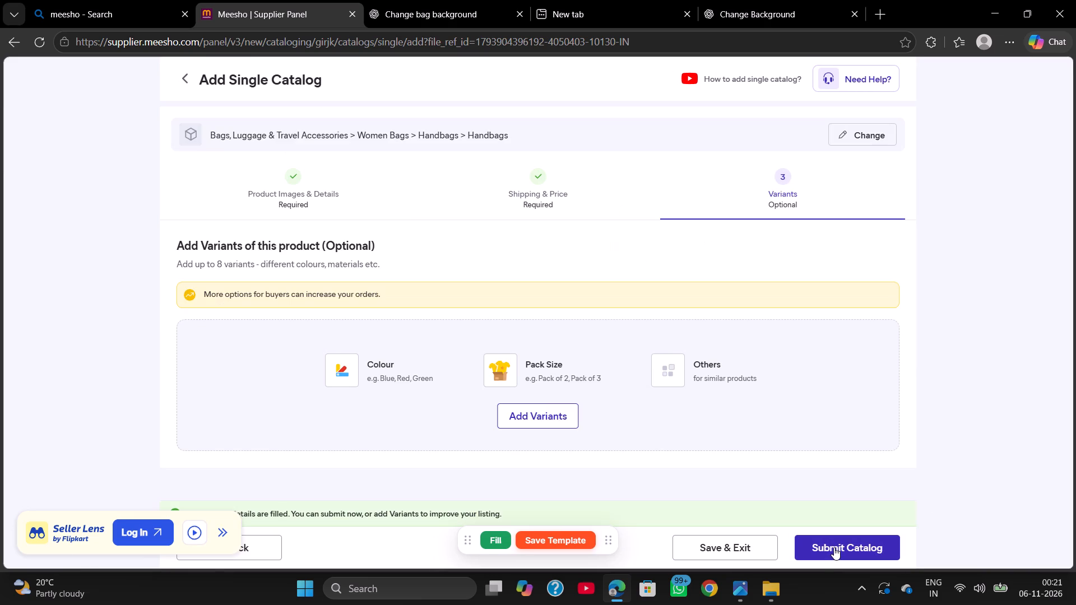
click(558, 413)
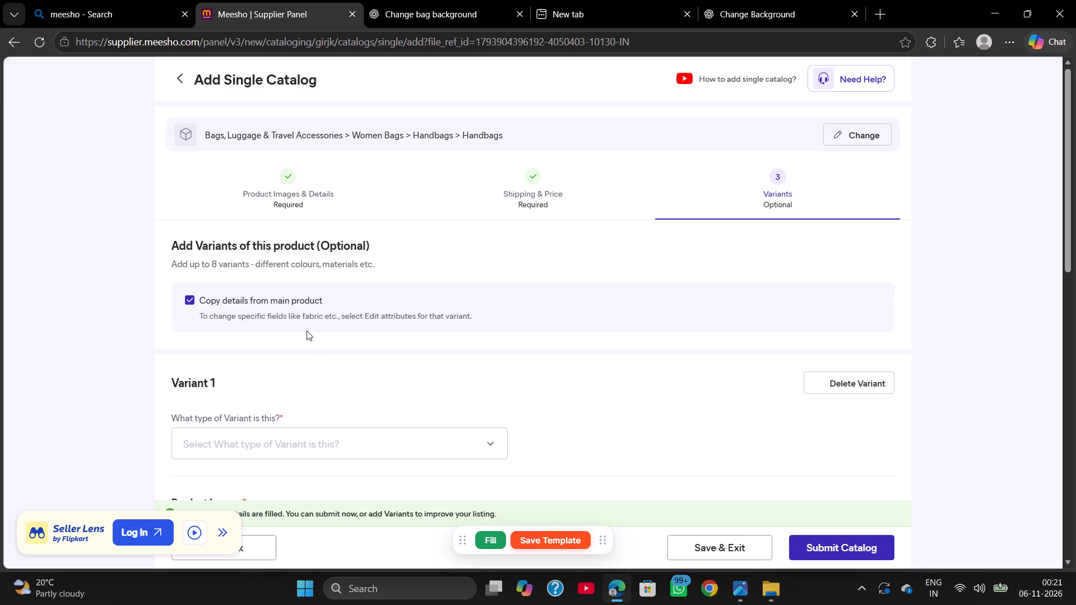
Set Variant 1's variant type to Pattern.
scroll(307, 331, down, 1)
click(311, 332)
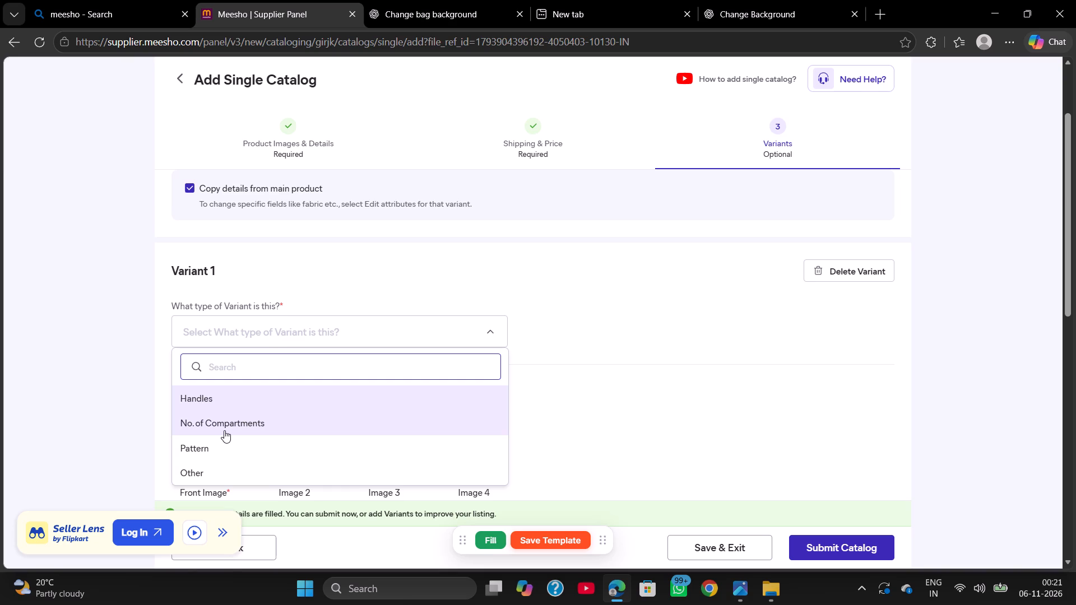
click(224, 430)
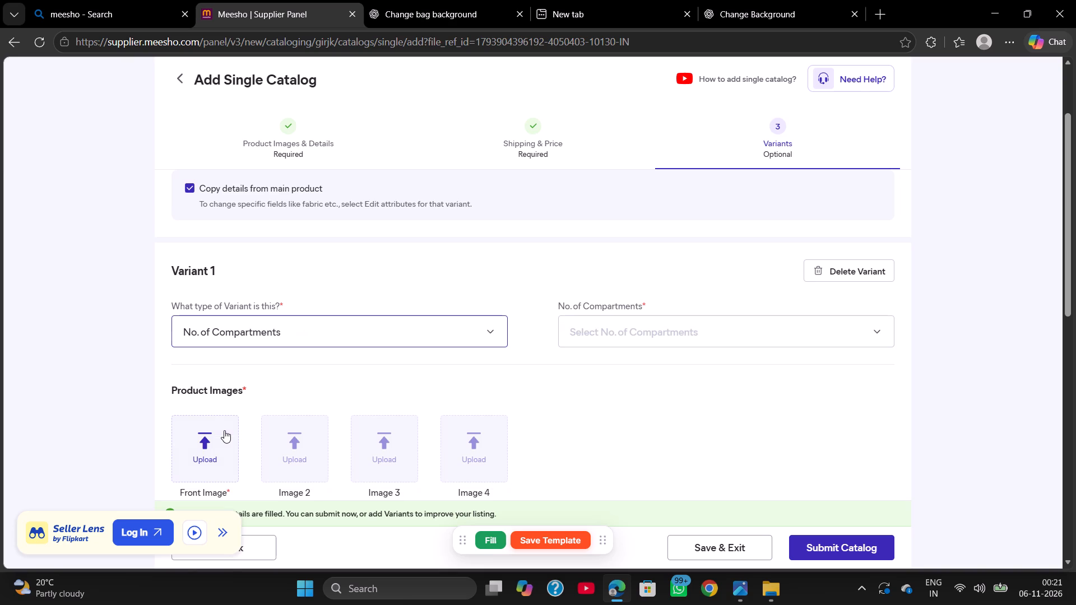
click(234, 334)
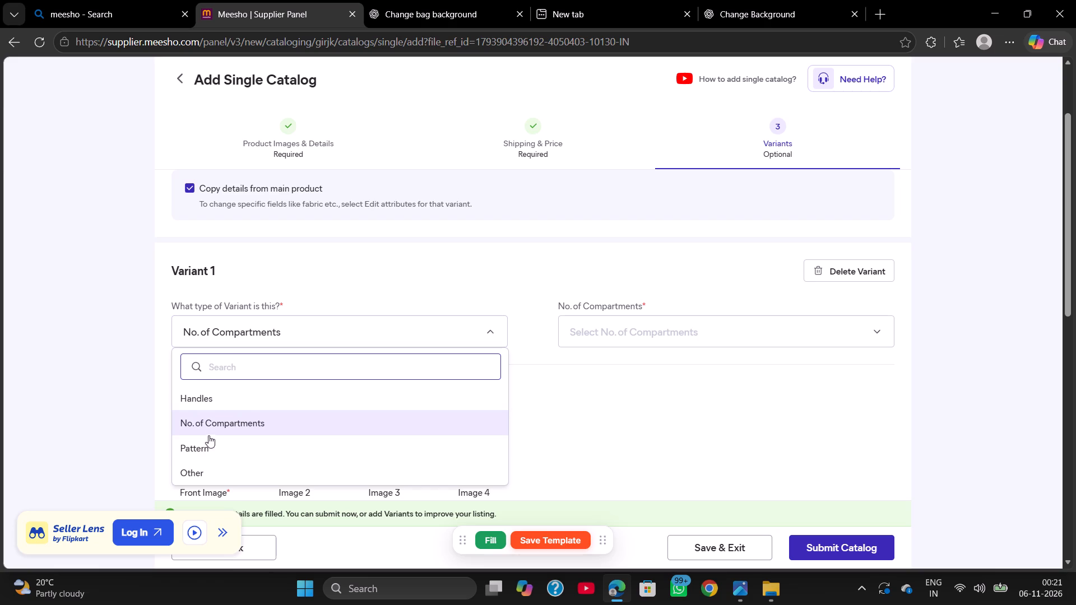
click(208, 447)
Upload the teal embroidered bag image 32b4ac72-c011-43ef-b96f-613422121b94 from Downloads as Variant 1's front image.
click(209, 438)
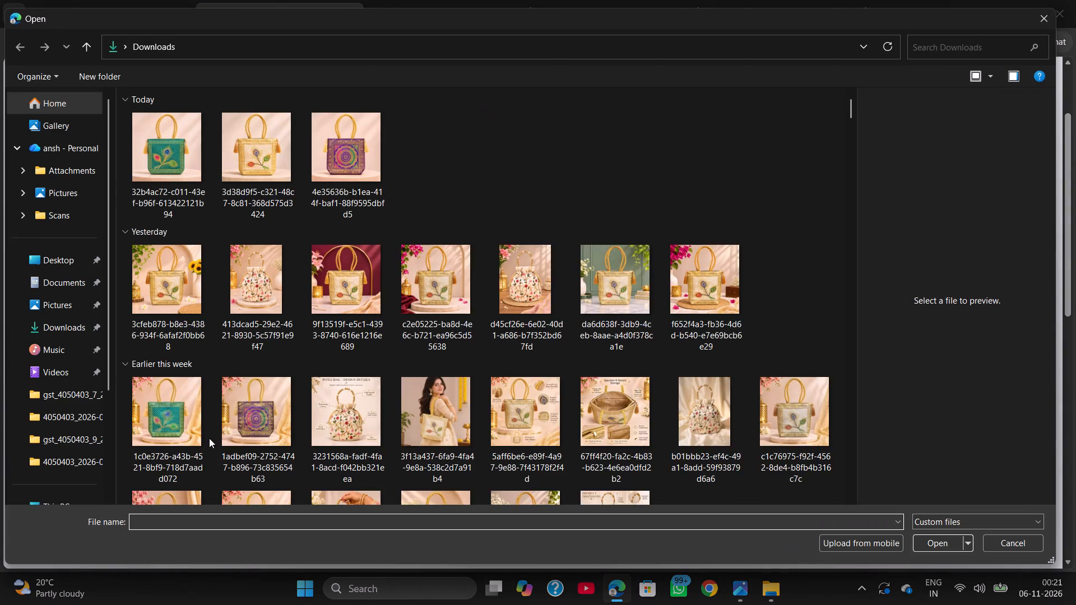
click(209, 438)
click(236, 452)
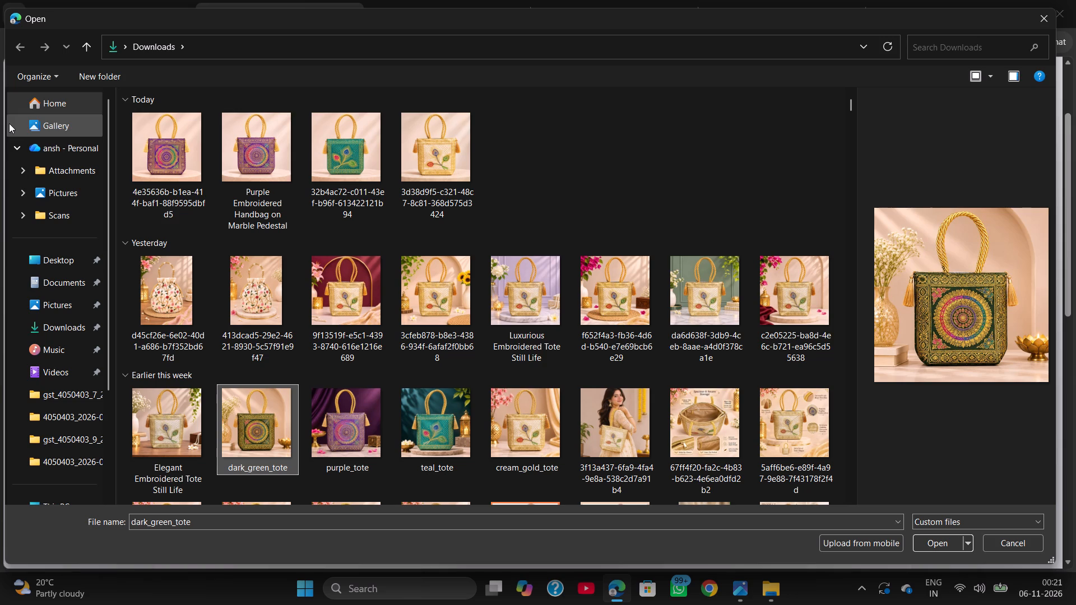
double_click(342, 150)
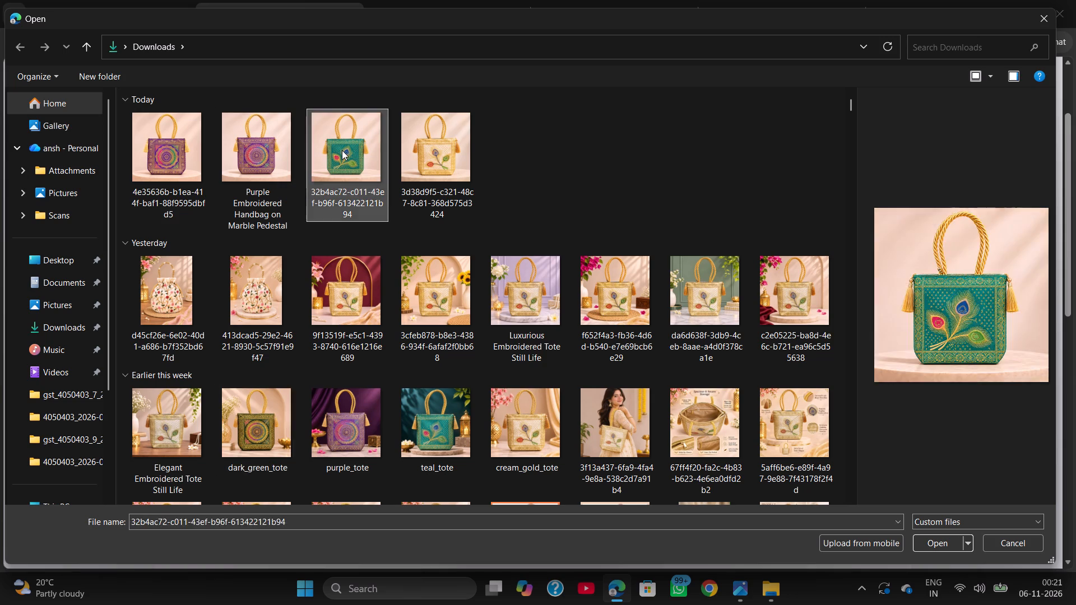
Upload the green inner zip pocket image ffe9abc5-a092-4438-bc2c-433cc9f28a83 from Downloads as Variant 1's Image 2.
scroll(282, 379, down, 2)
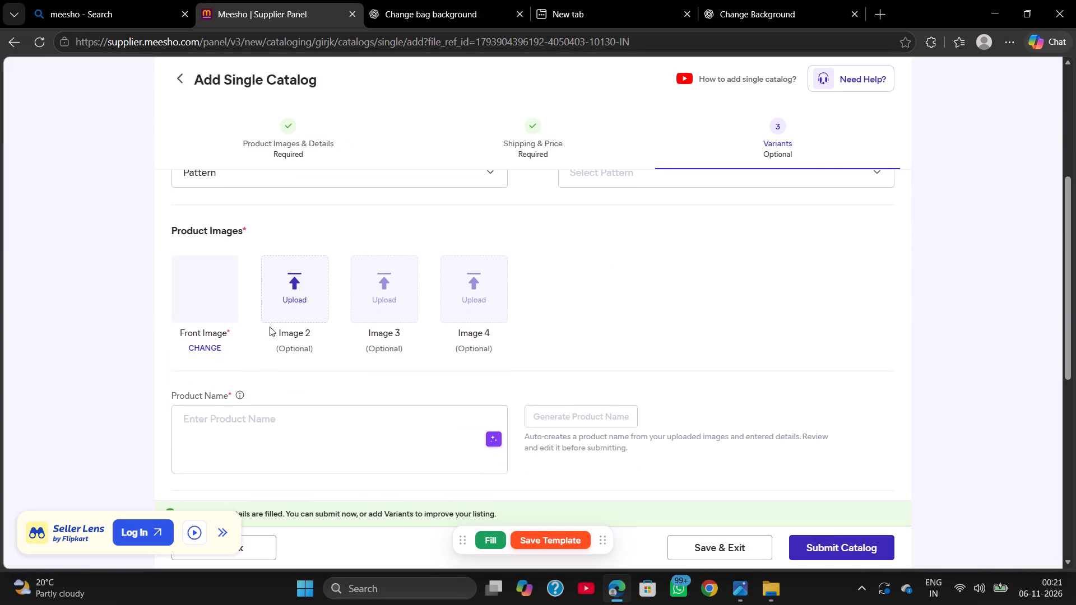
click(313, 272)
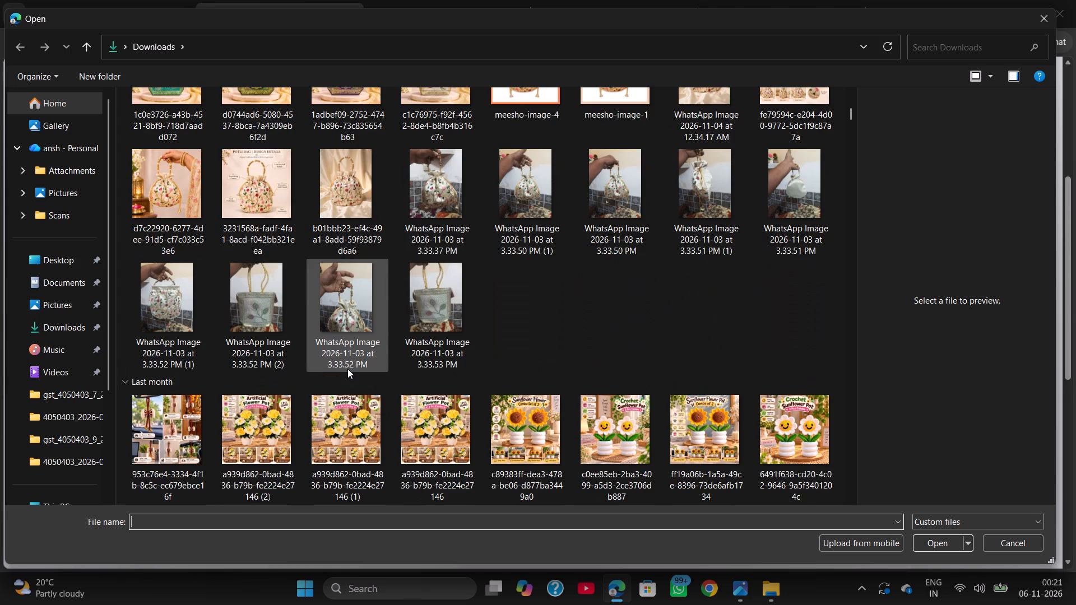
ctrl+scroll(347, 369, up, 2)
scroll(347, 369, up, 1)
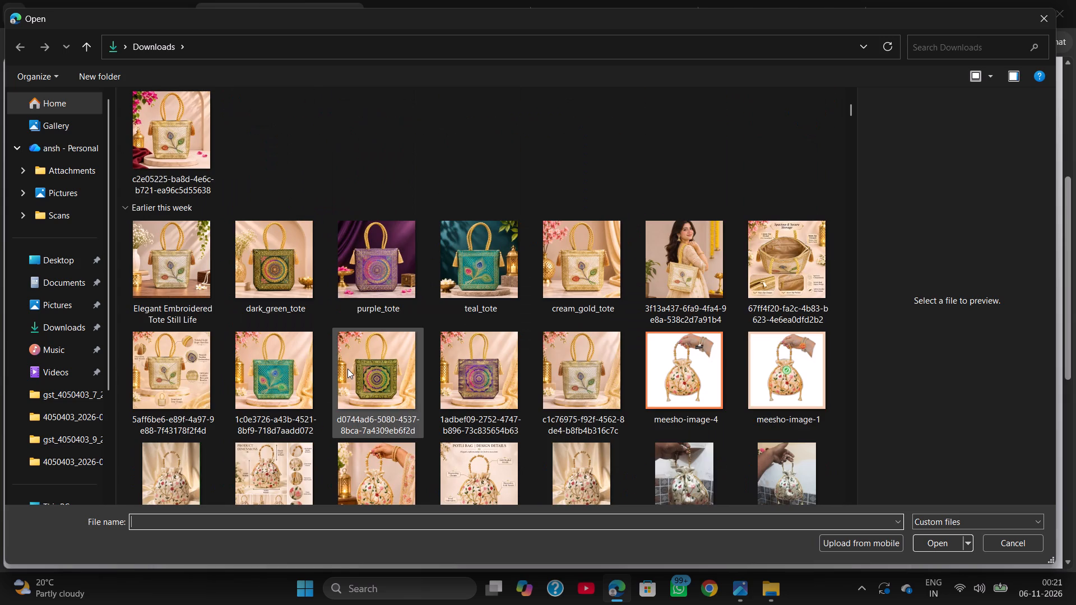
scroll(347, 369, down, 1)
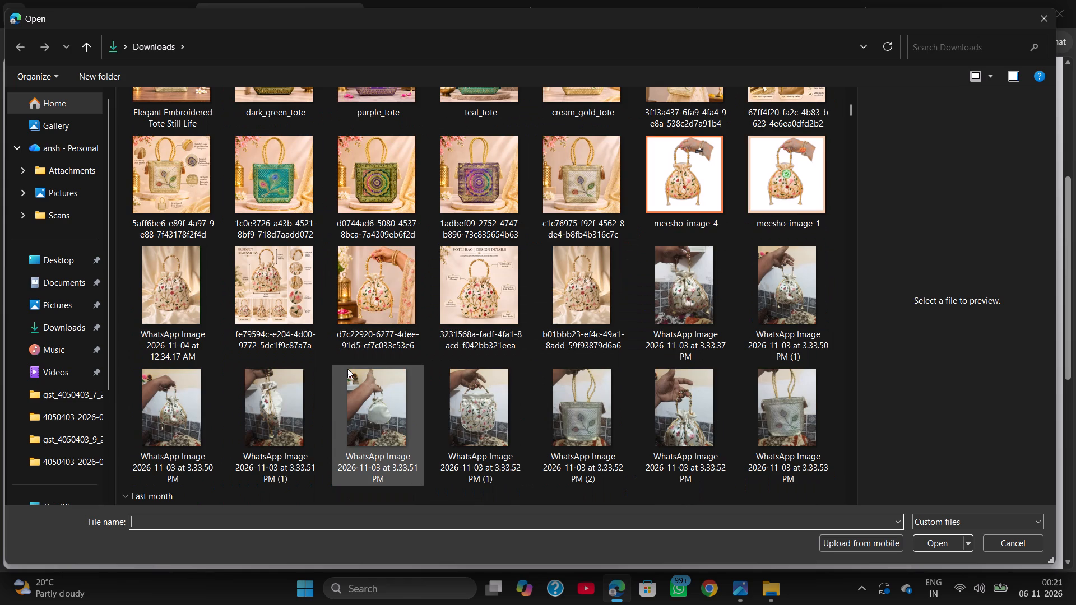
scroll(347, 369, down, 2)
scroll(347, 369, up, 2)
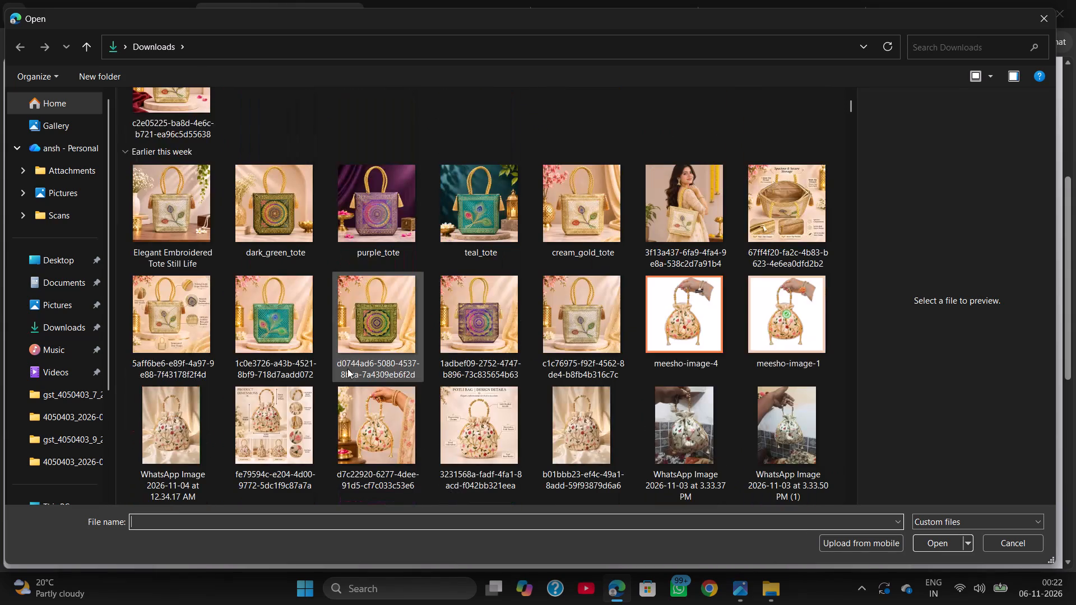
scroll(347, 369, up, 2)
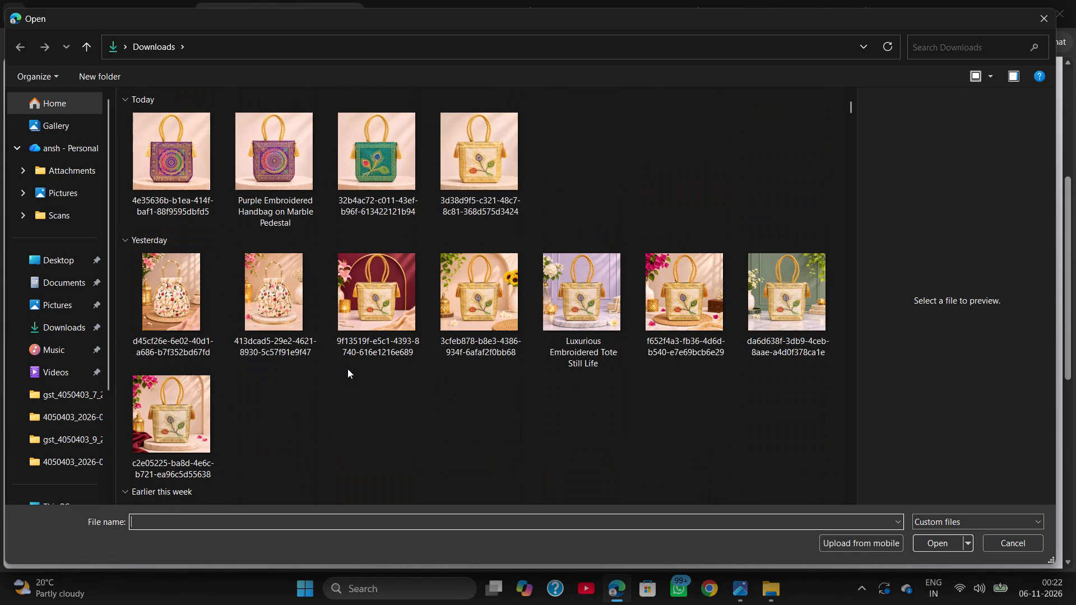
scroll(347, 369, up, 1)
scroll(347, 369, down, 1)
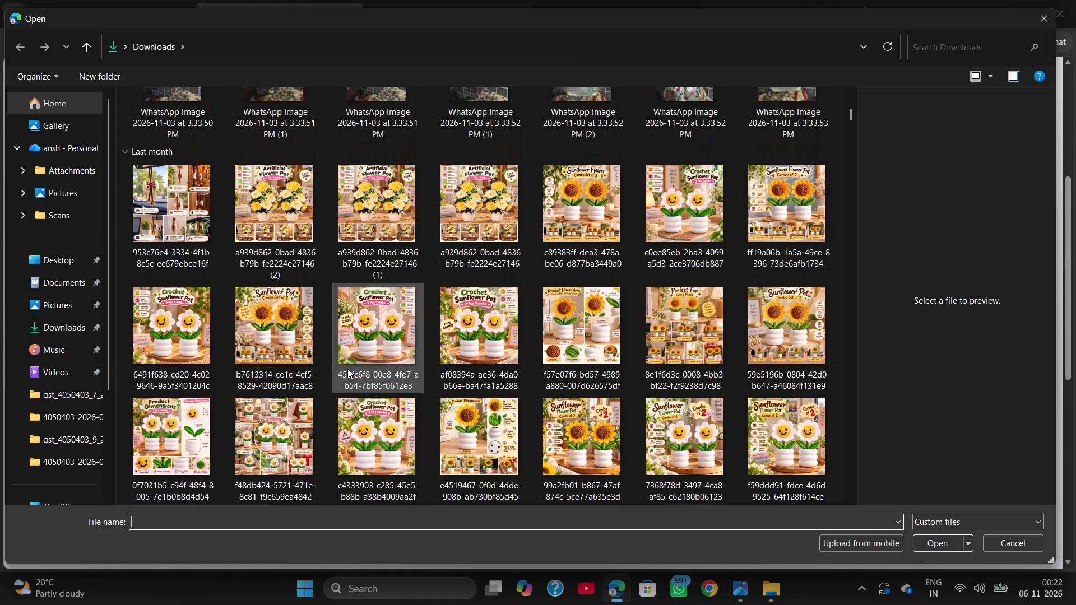
scroll(347, 369, up, 1)
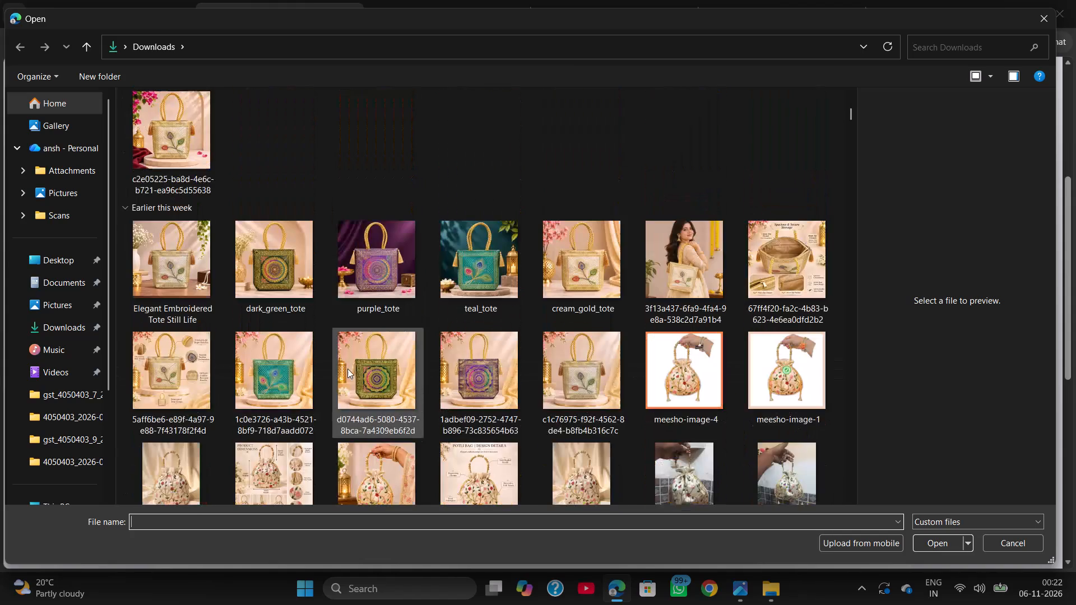
scroll(347, 369, up, 1)
scroll(347, 369, down, 3)
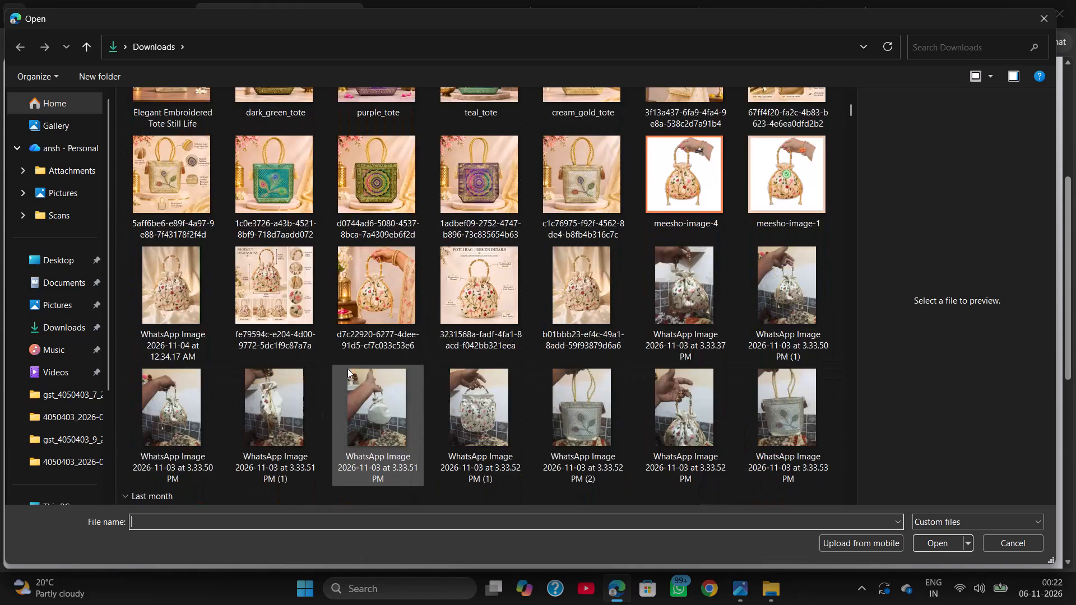
scroll(347, 369, down, 5)
scroll(347, 369, up, 1)
scroll(347, 369, down, 2)
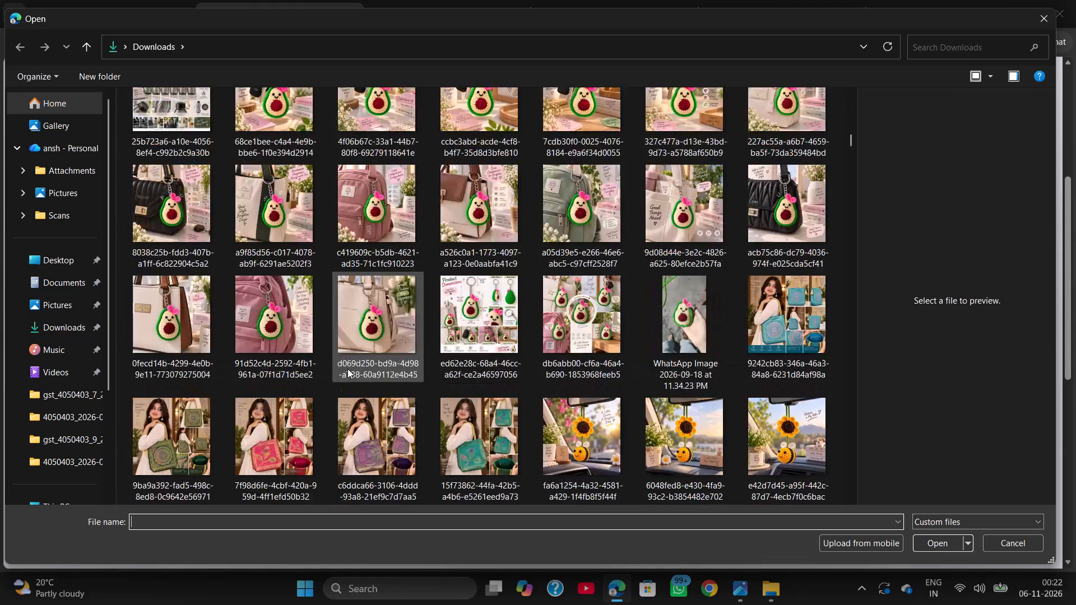
scroll(347, 369, down, 2)
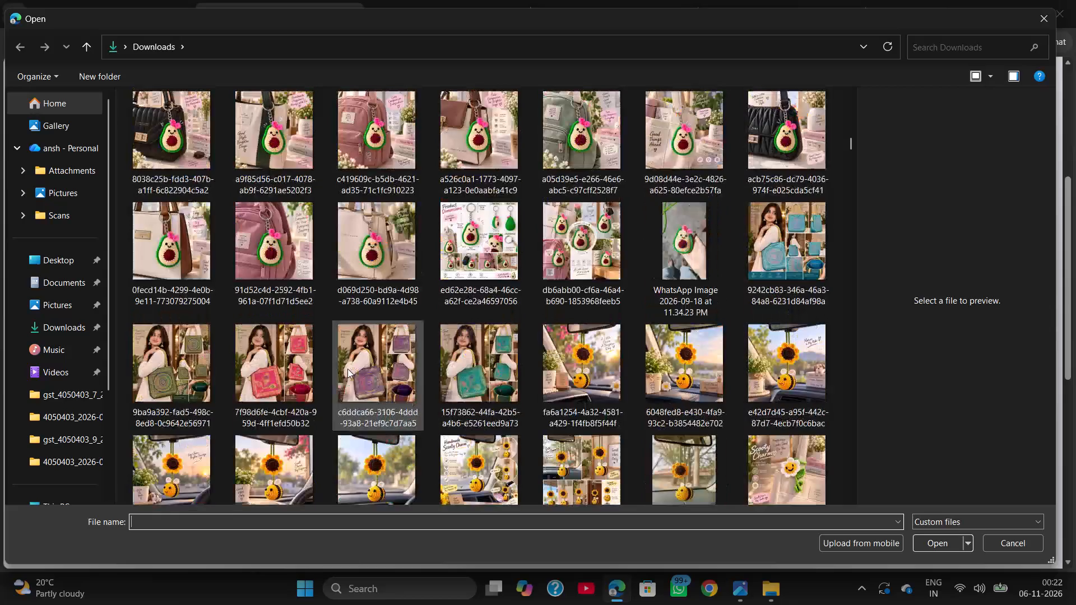
scroll(347, 369, down, 2)
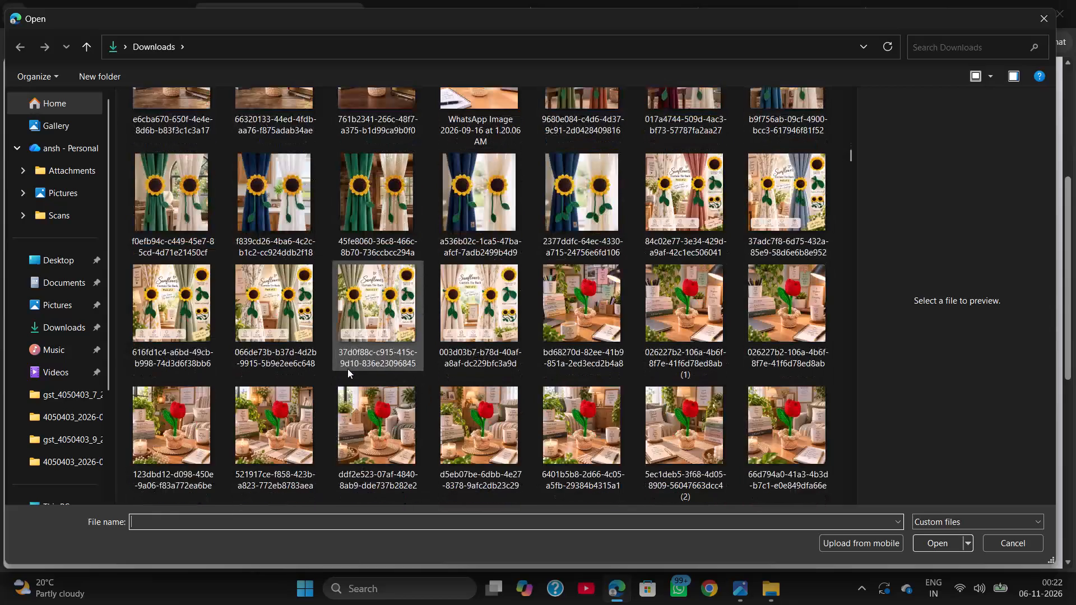
scroll(347, 369, down, 2)
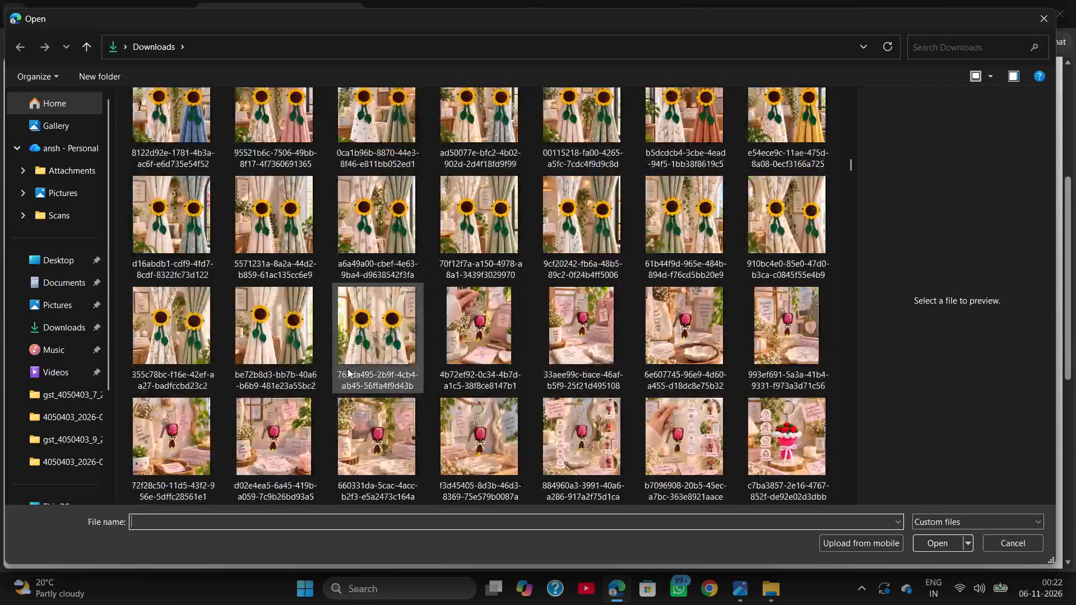
scroll(347, 369, down, 2)
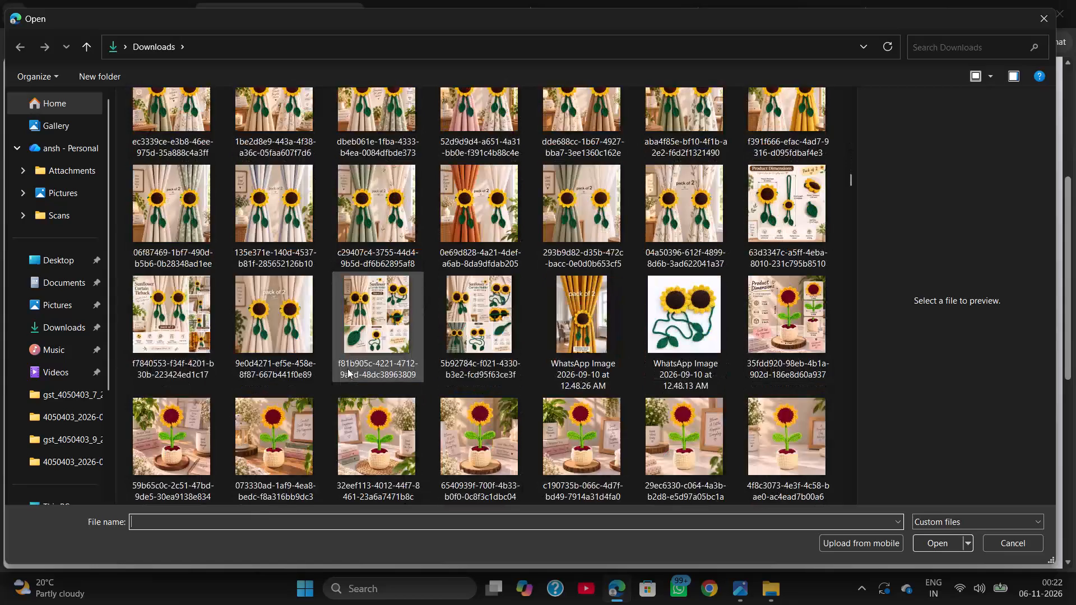
ctrl+scroll(347, 369, up, 1)
scroll(347, 369, down, 1)
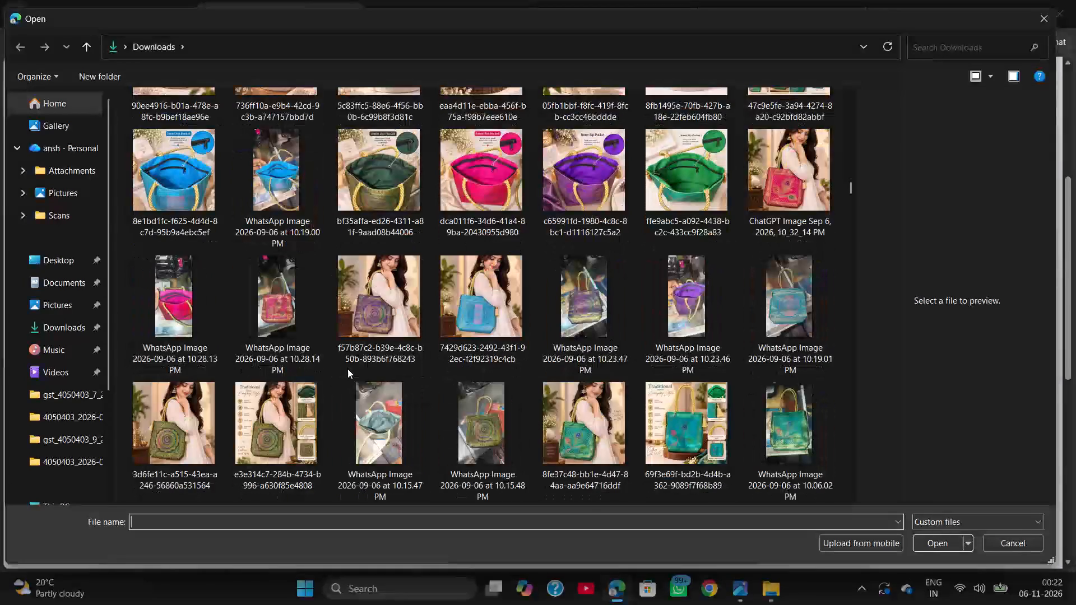
scroll(347, 369, down, 3)
double_click(675, 201)
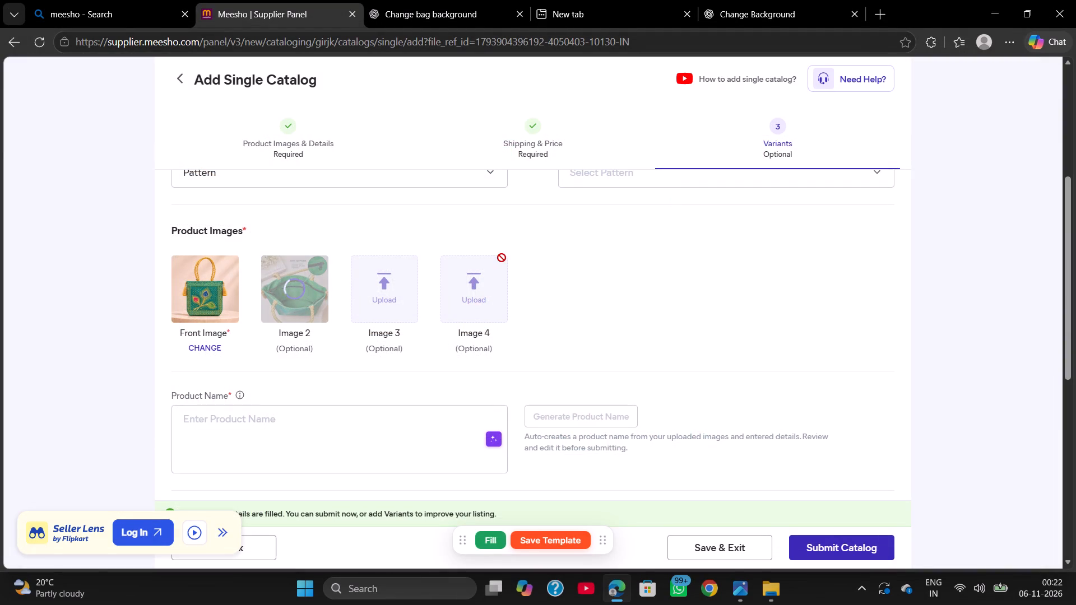
Upload the teal bag model collage 15f73862-44fa-42b5-a4b6-e5261eed9a73 from Downloads as Variant 1's Image 3.
click(377, 286)
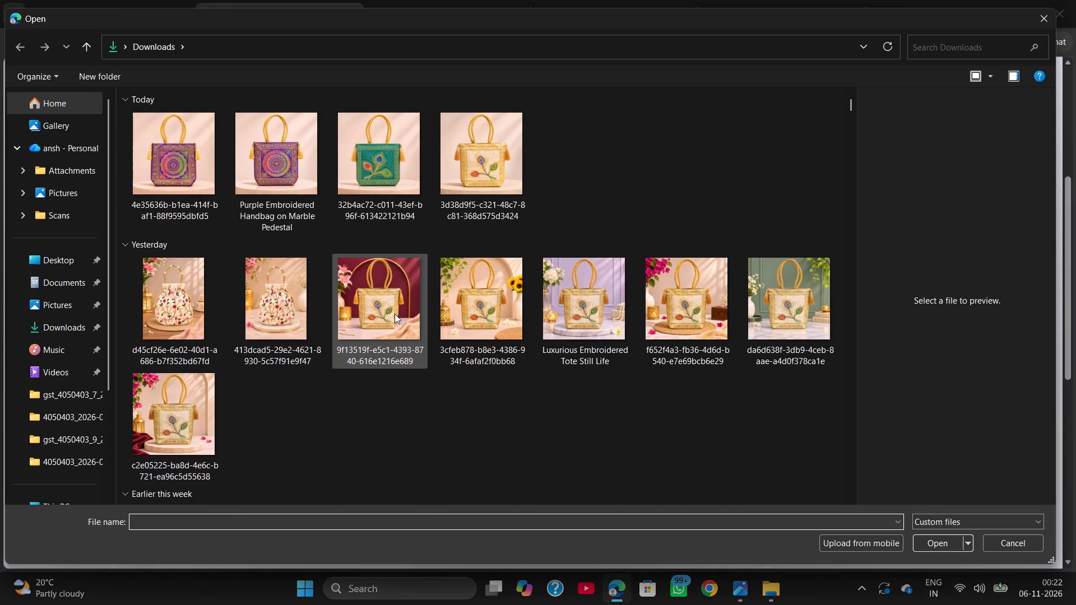
scroll(446, 352, down, 2)
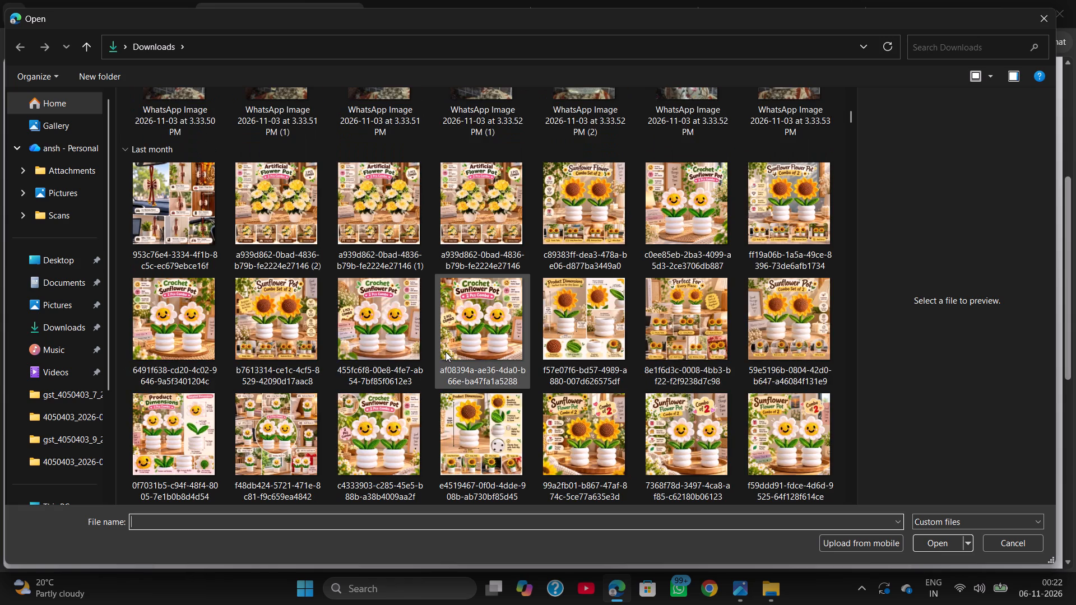
scroll(446, 352, down, 2)
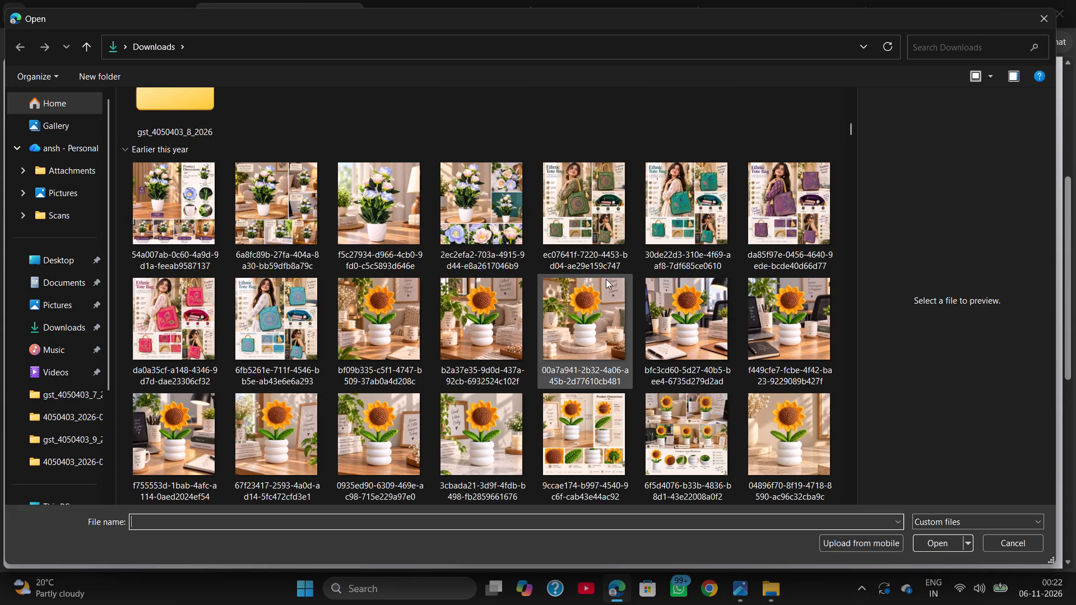
scroll(386, 268, down, 1)
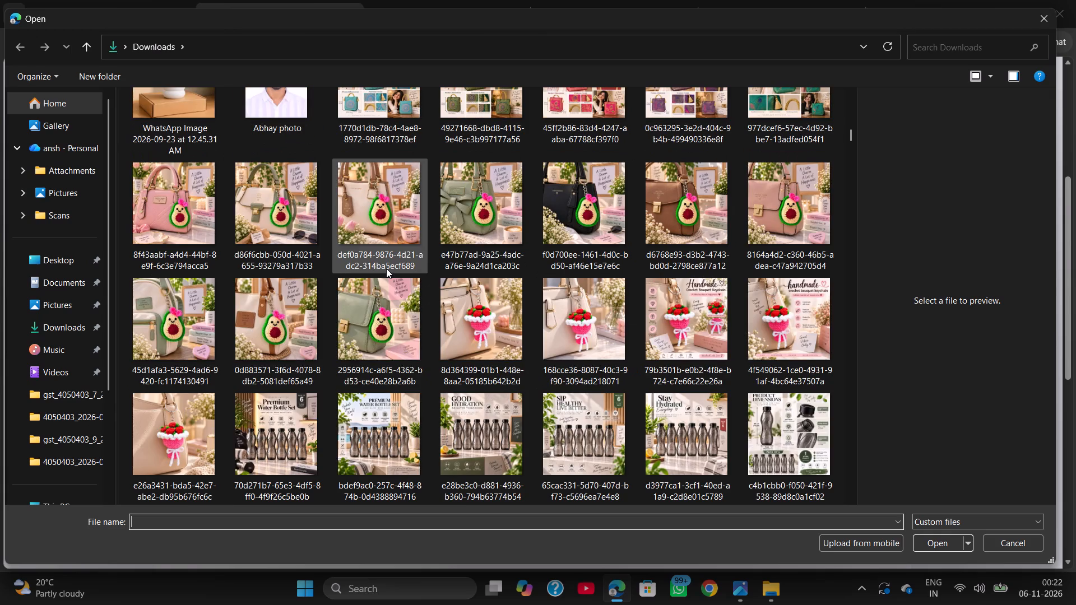
scroll(386, 268, down, 2)
scroll(386, 268, up, 1)
double_click(483, 150)
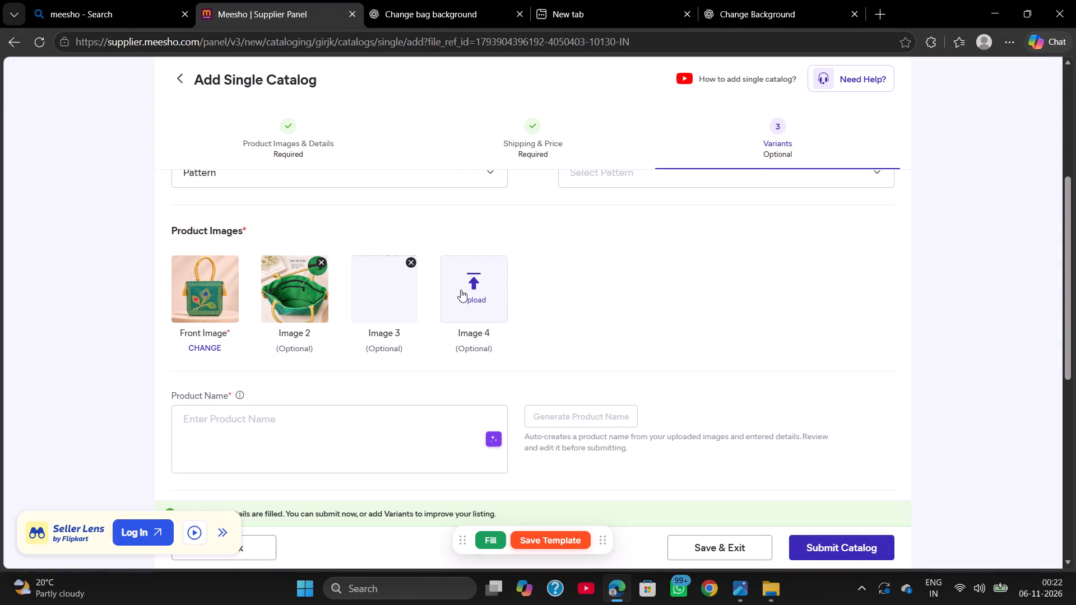
click(461, 290)
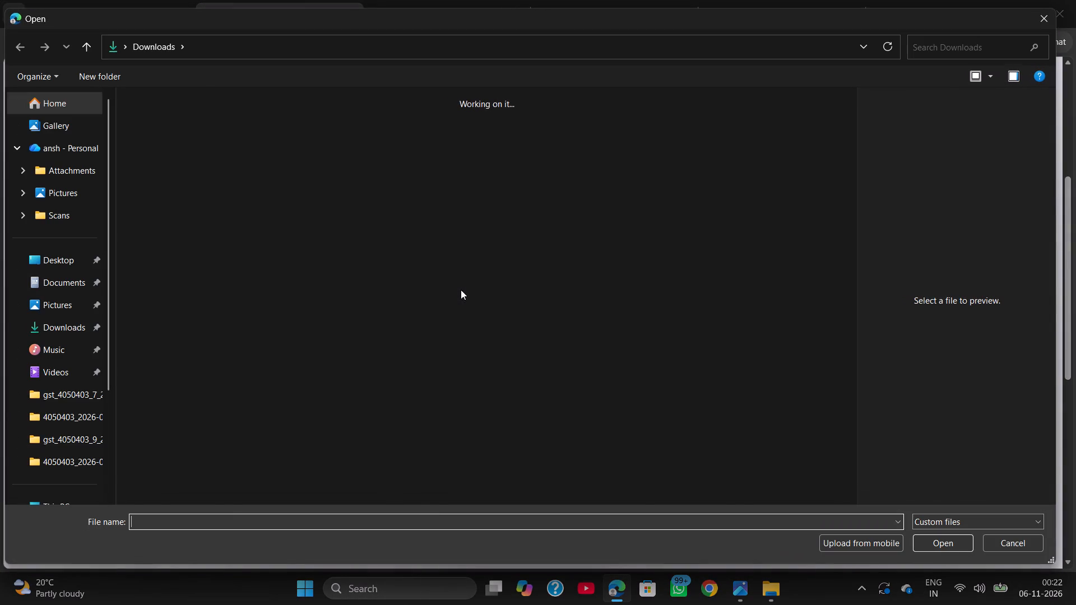
scroll(461, 290, down, 3)
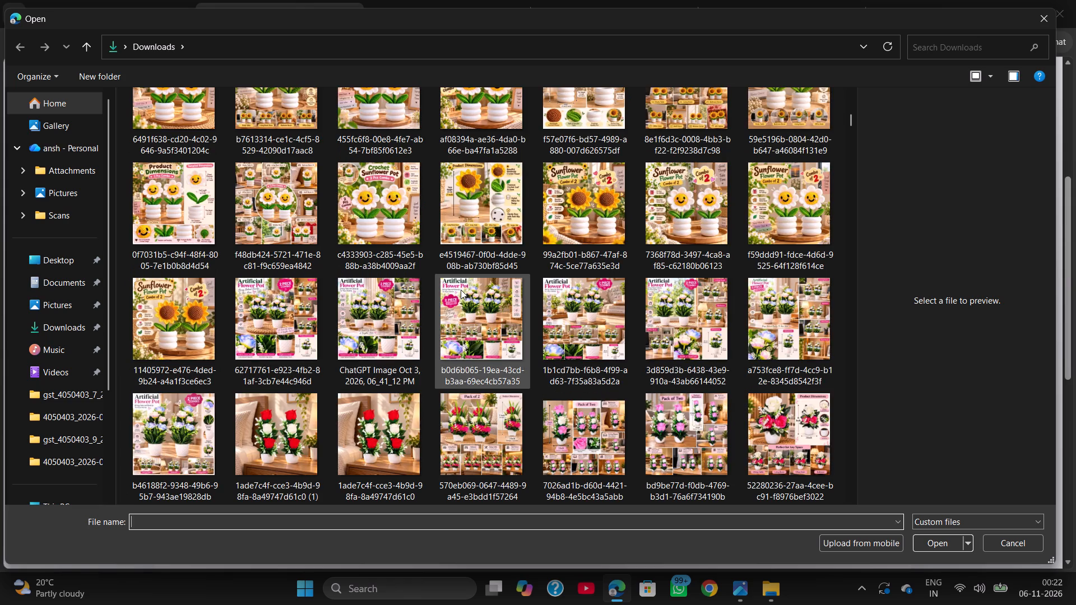
scroll(461, 290, down, 2)
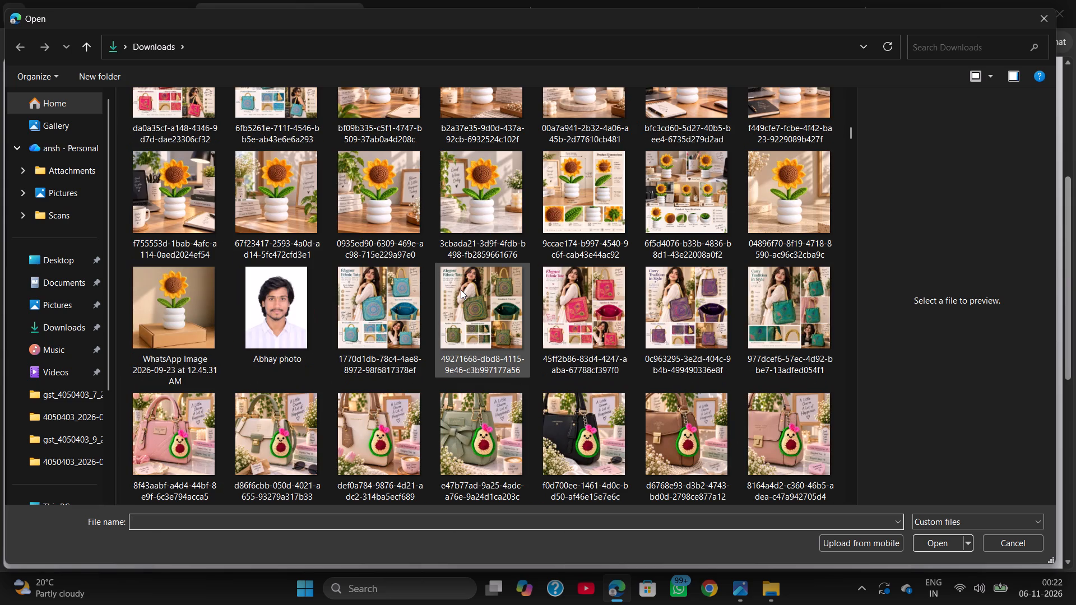
scroll(461, 290, down, 1)
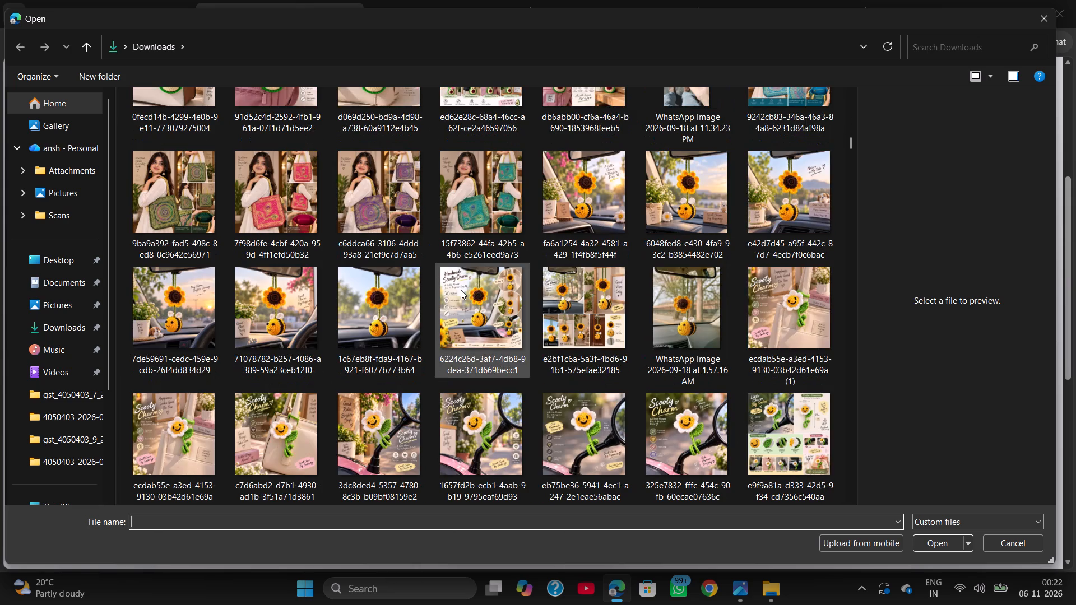
scroll(461, 290, down, 2)
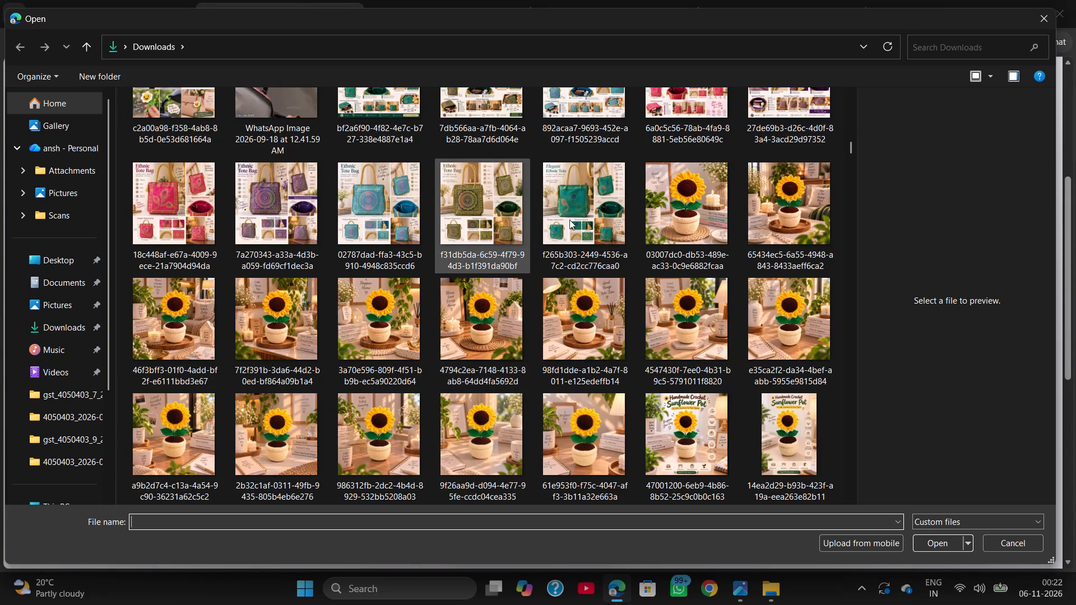
double_click(591, 194)
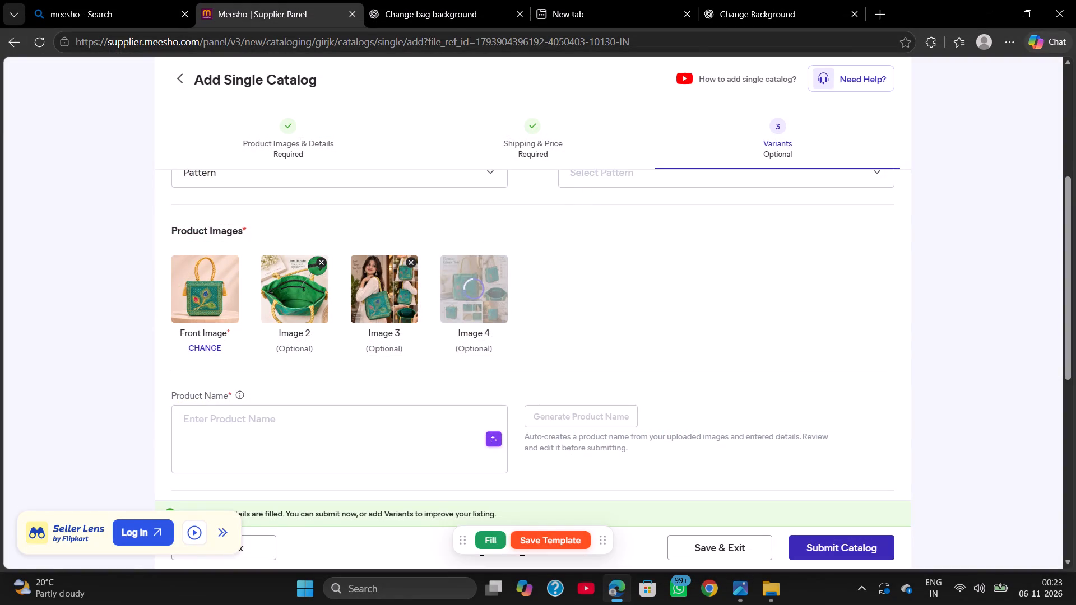
scroll(456, 279, right, 1)
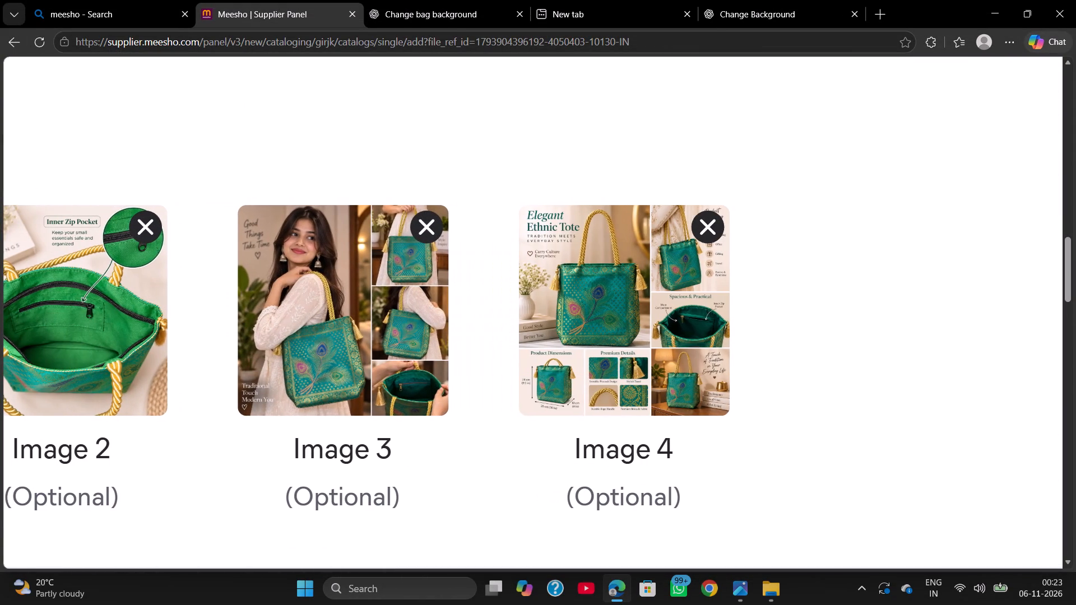
scroll(456, 279, right, 1)
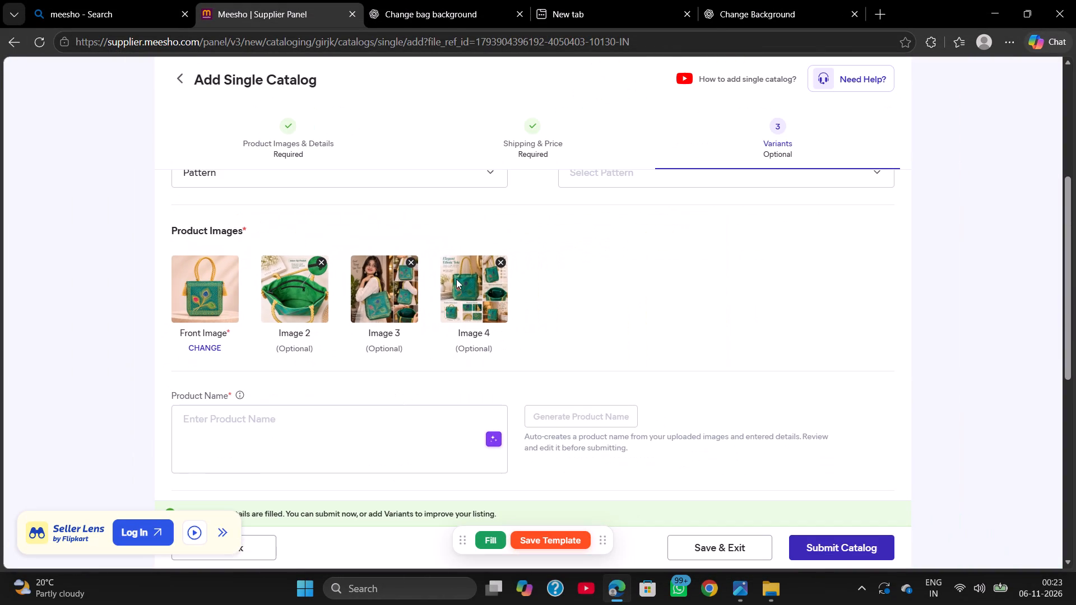
Return to the Product Images & Details stage and review the main product's images and details.
scroll(578, 288, up, 4)
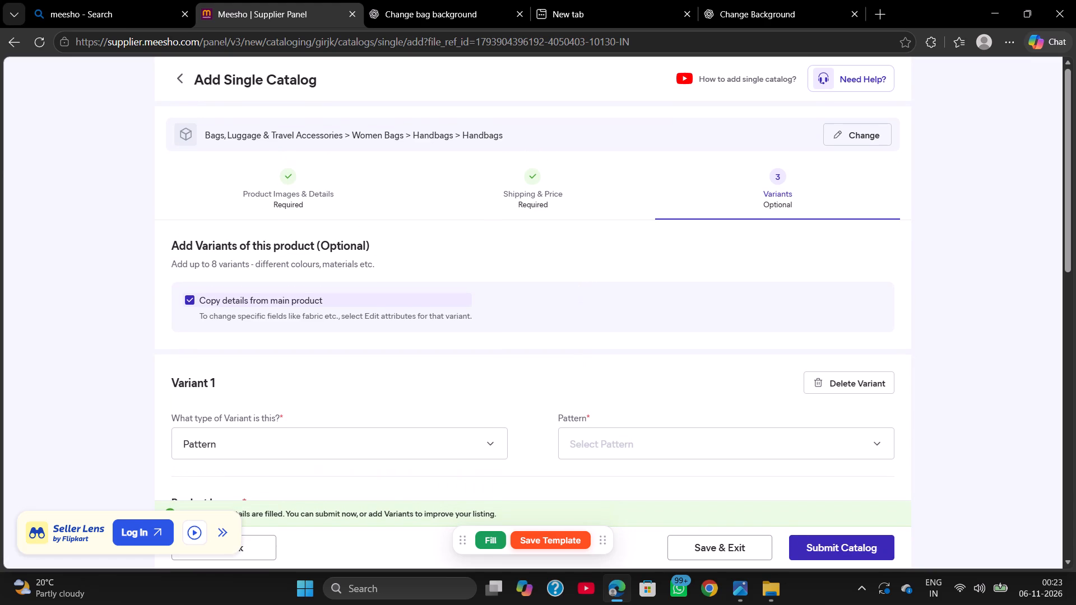
click(281, 189)
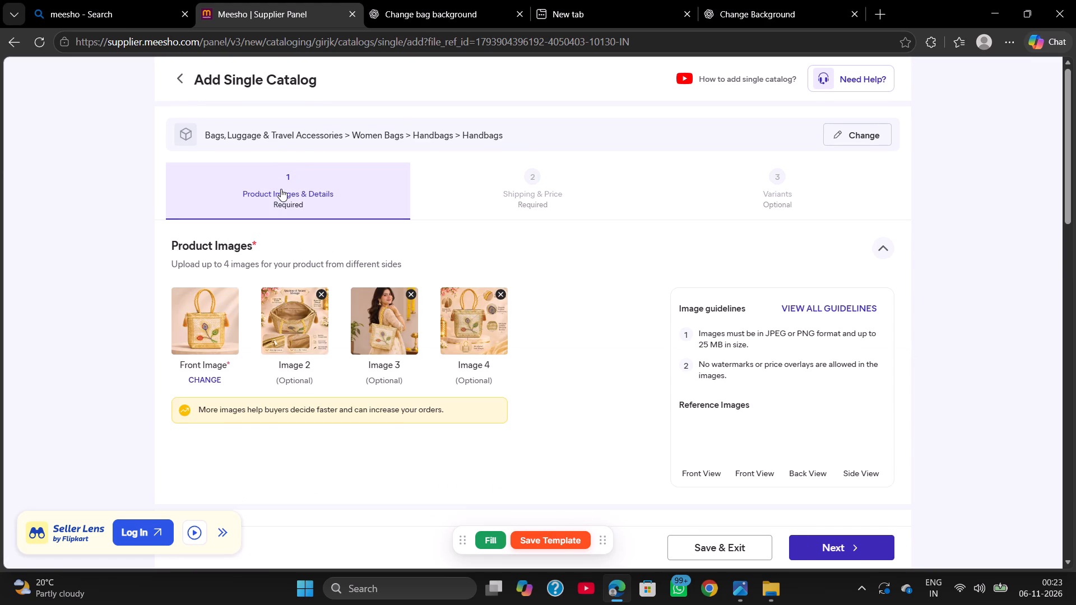
scroll(397, 353, down, 3)
Advance from the main product's images and details to the Shipping & Price stage.
click(530, 157)
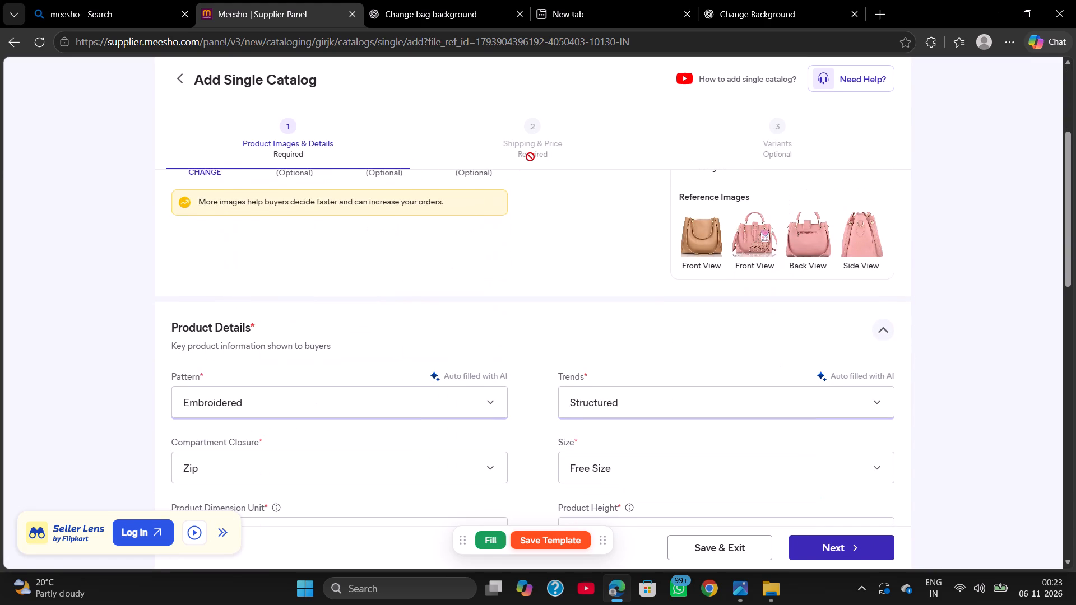
click(537, 125)
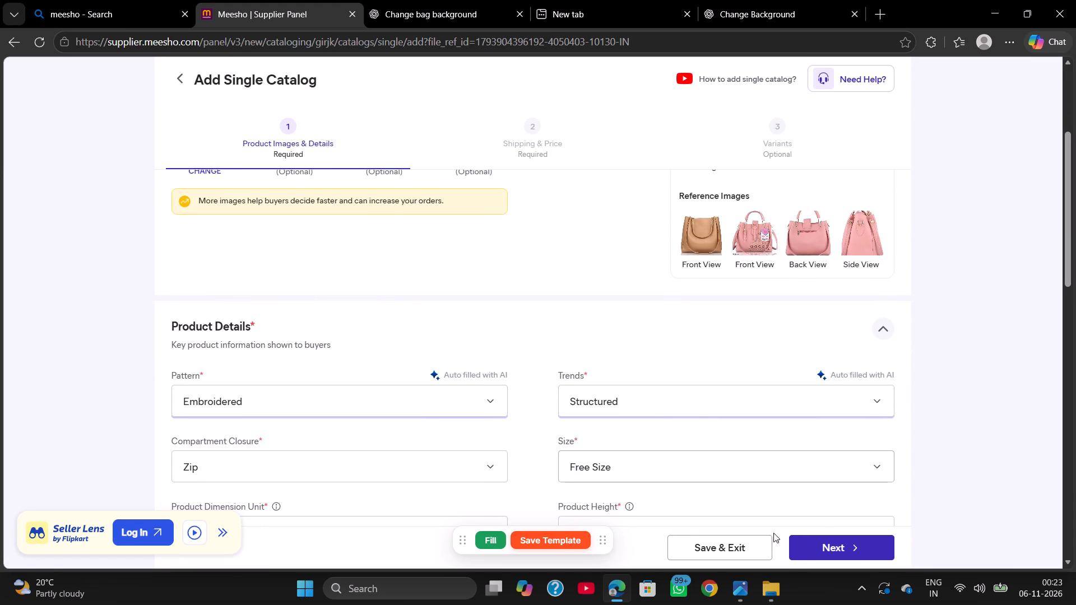
click(815, 538)
Set the Free Size row's Meesho Price to 200 and its Wrong/Defective Returns Price to 197.
scroll(551, 436, down, 1)
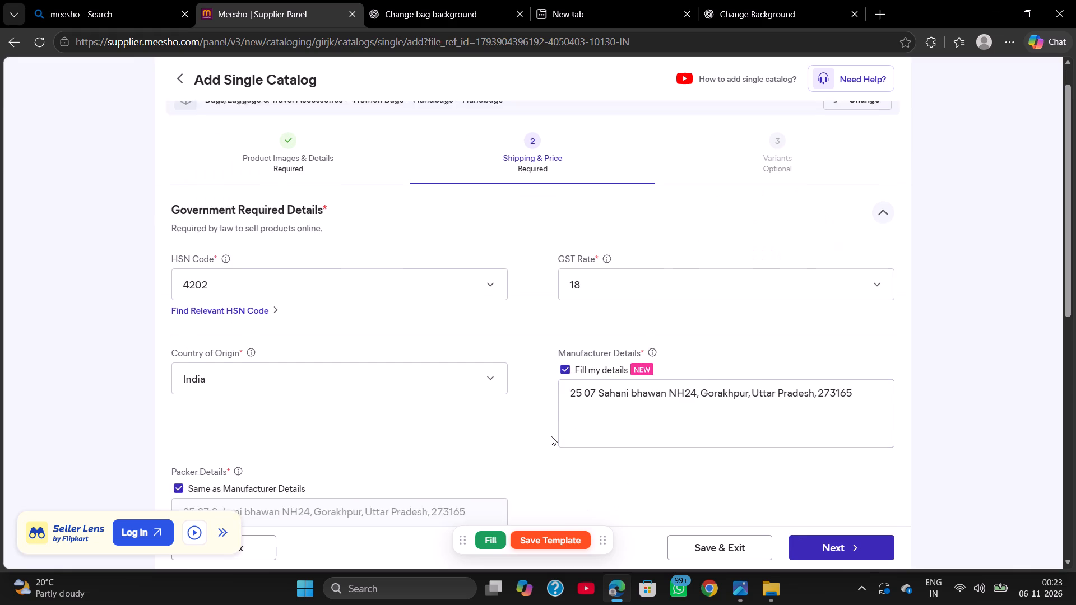
scroll(551, 436, down, 6)
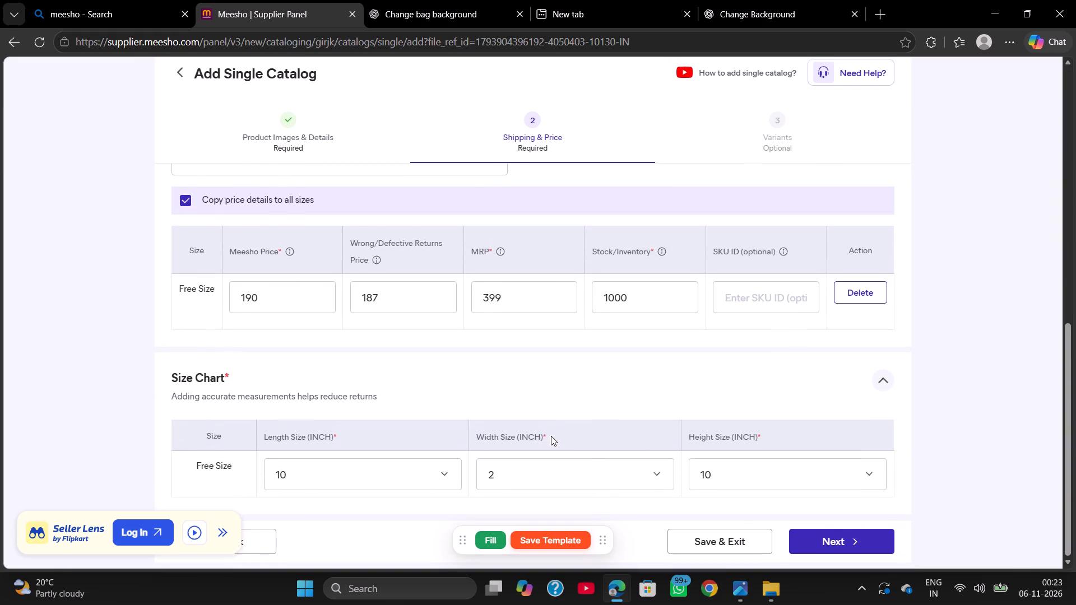
scroll(285, 346, down, 1)
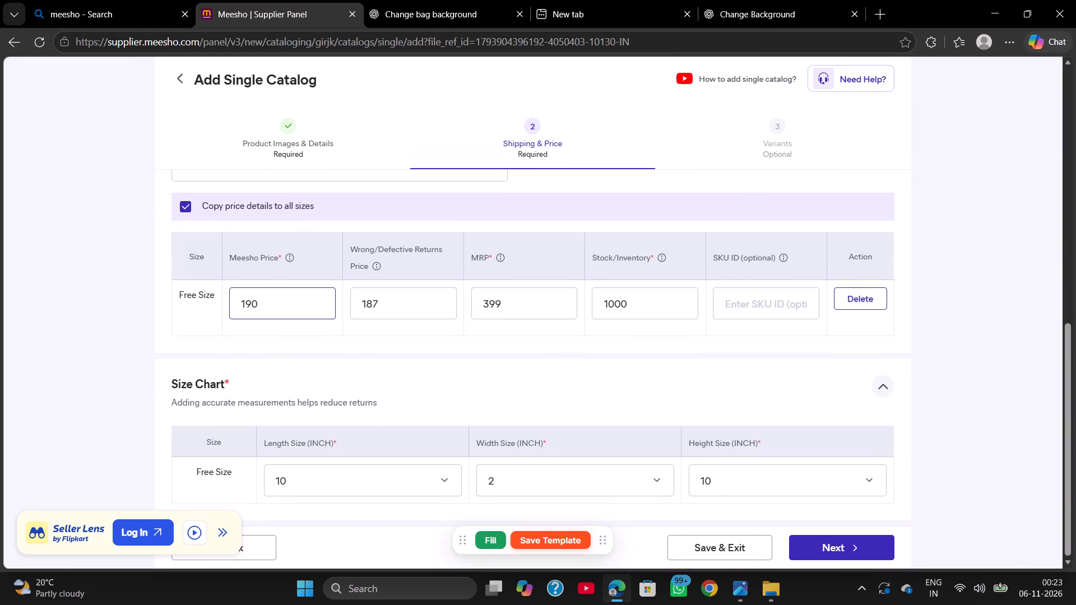
scroll(367, 350, down, 2)
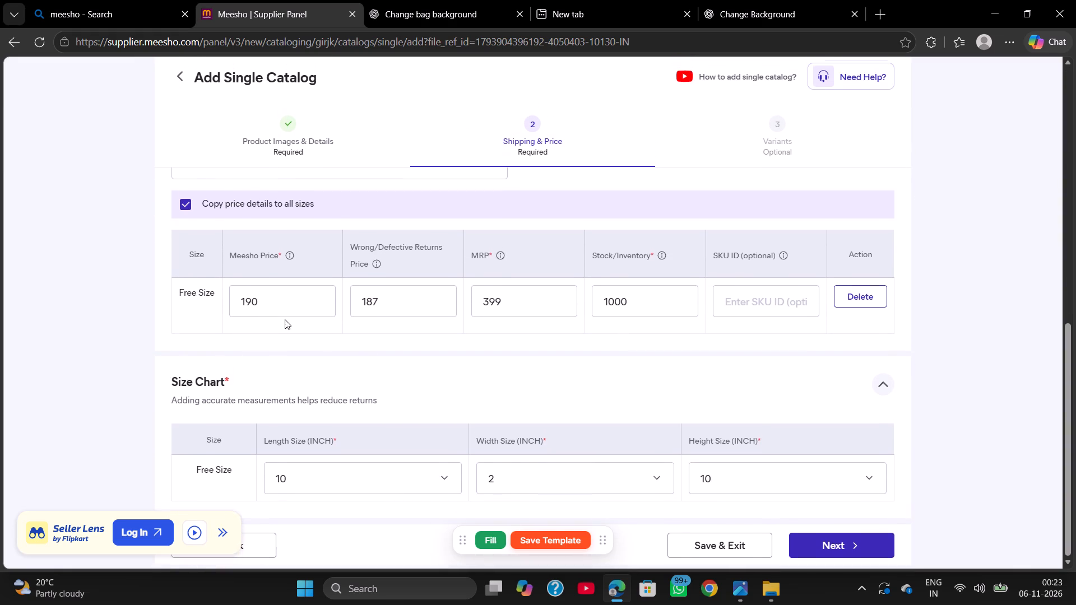
click(257, 305)
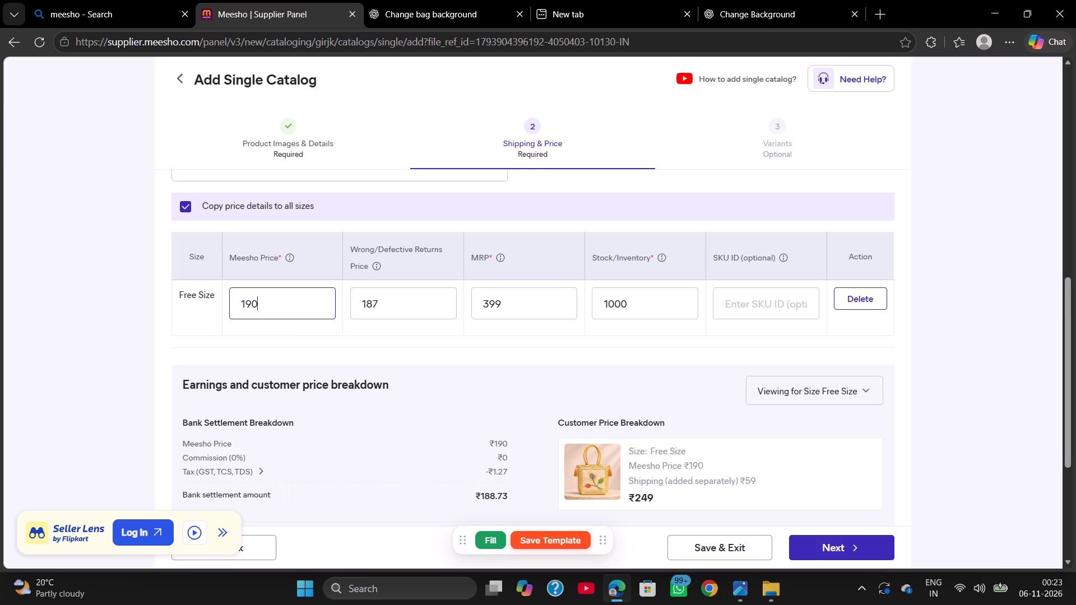
key(BackSpace)
key(BackSpace)
key(BackSpace)
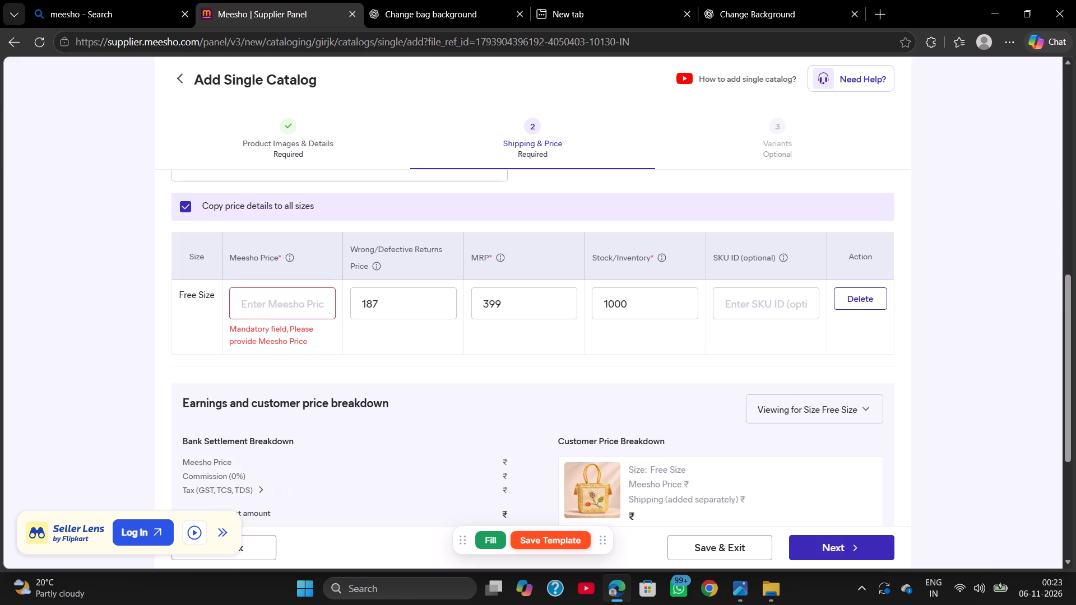
text(200)
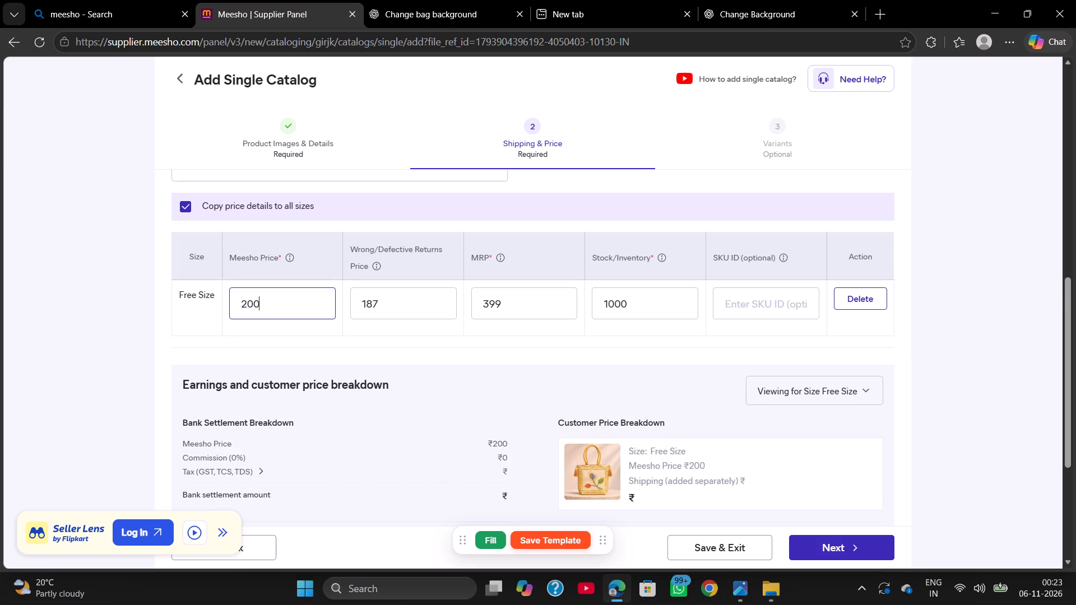
click(370, 306)
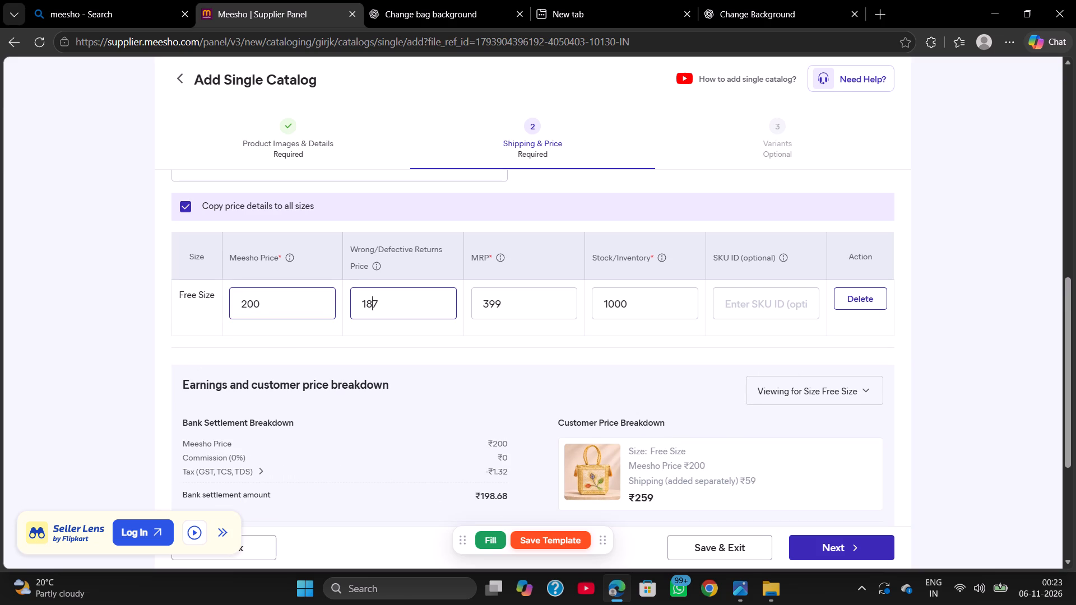
key(BackSpace)
key(9)
Check the earnings breakdown and size chart, and continue to the Variants stage.
scroll(529, 313, down, 2)
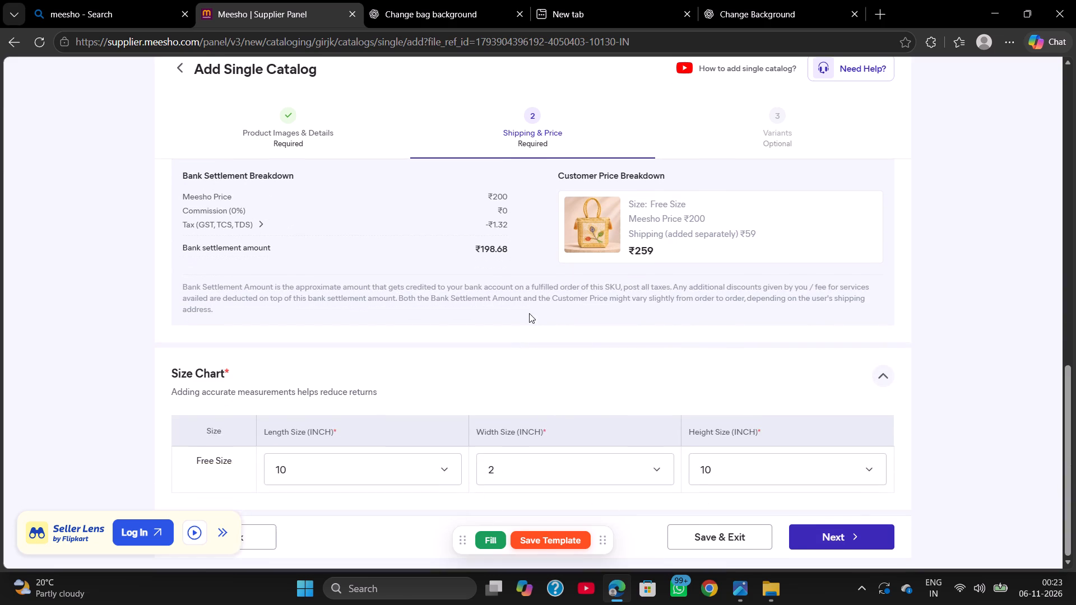
scroll(529, 313, down, 2)
scroll(529, 313, up, 1)
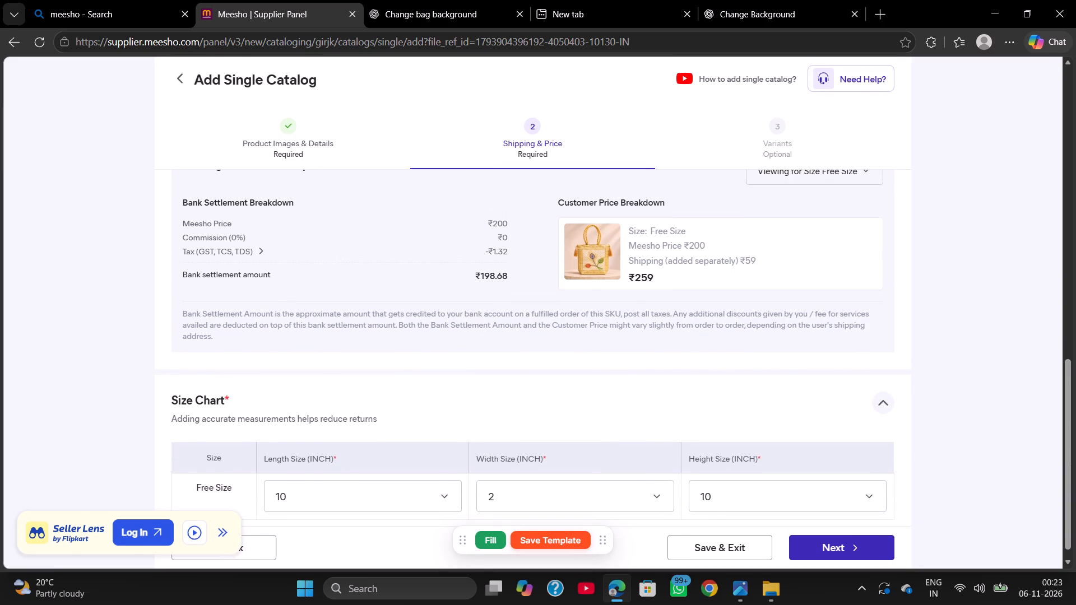
click(821, 545)
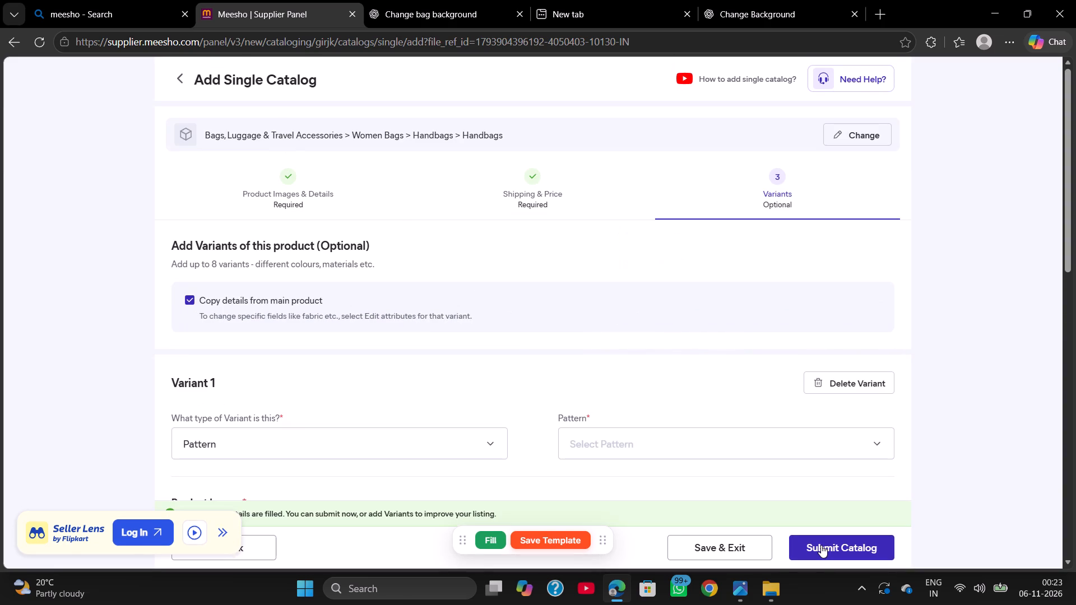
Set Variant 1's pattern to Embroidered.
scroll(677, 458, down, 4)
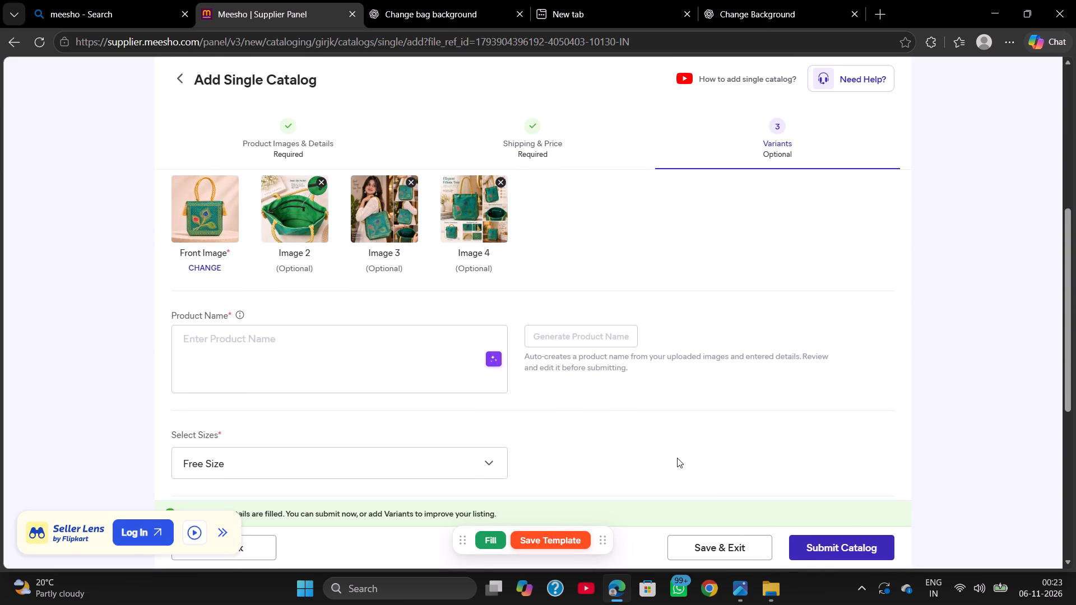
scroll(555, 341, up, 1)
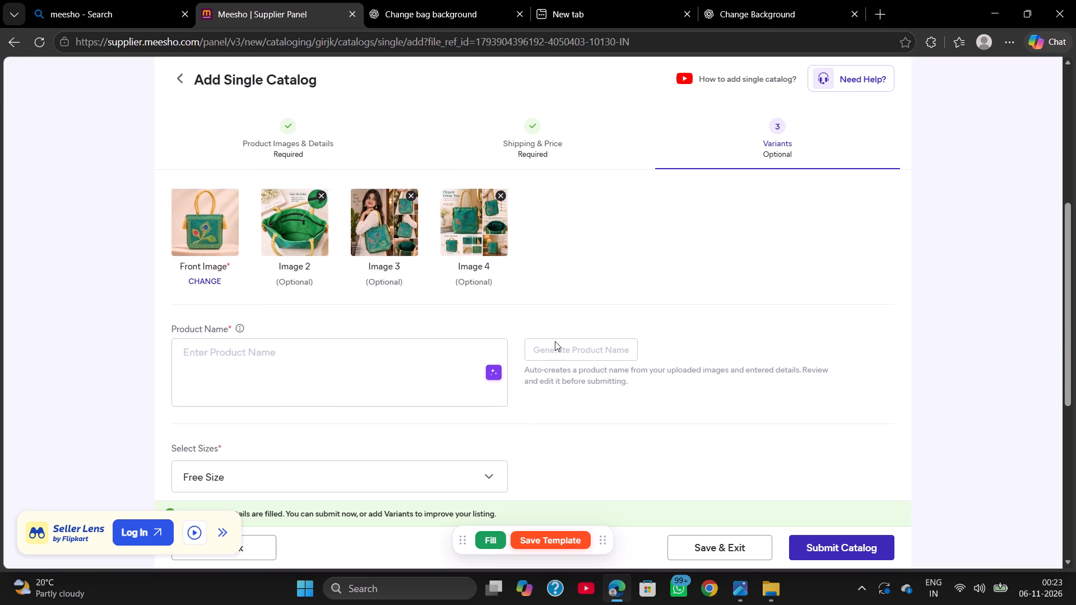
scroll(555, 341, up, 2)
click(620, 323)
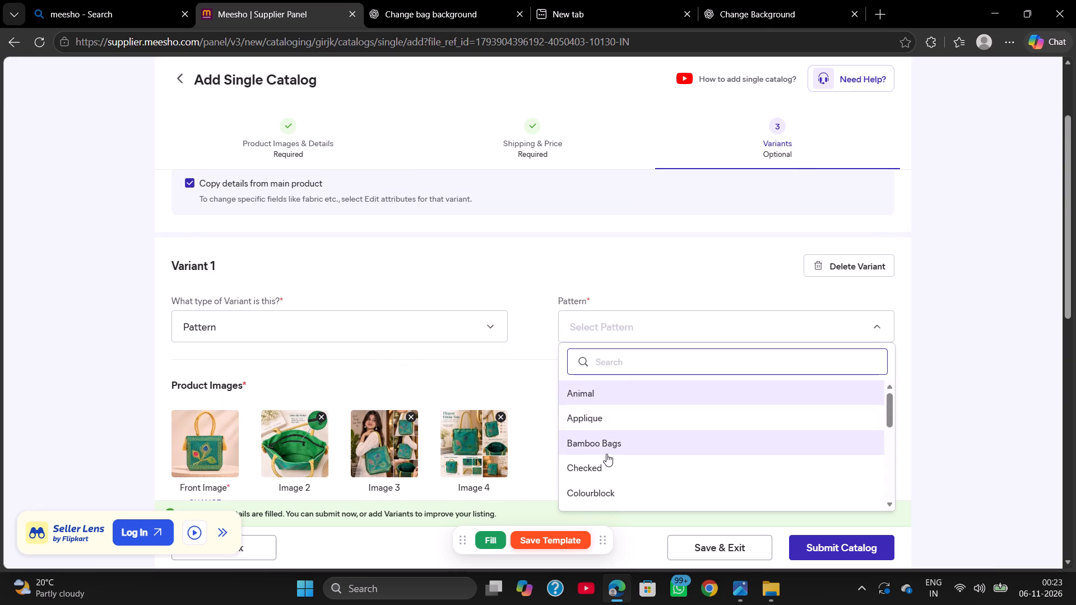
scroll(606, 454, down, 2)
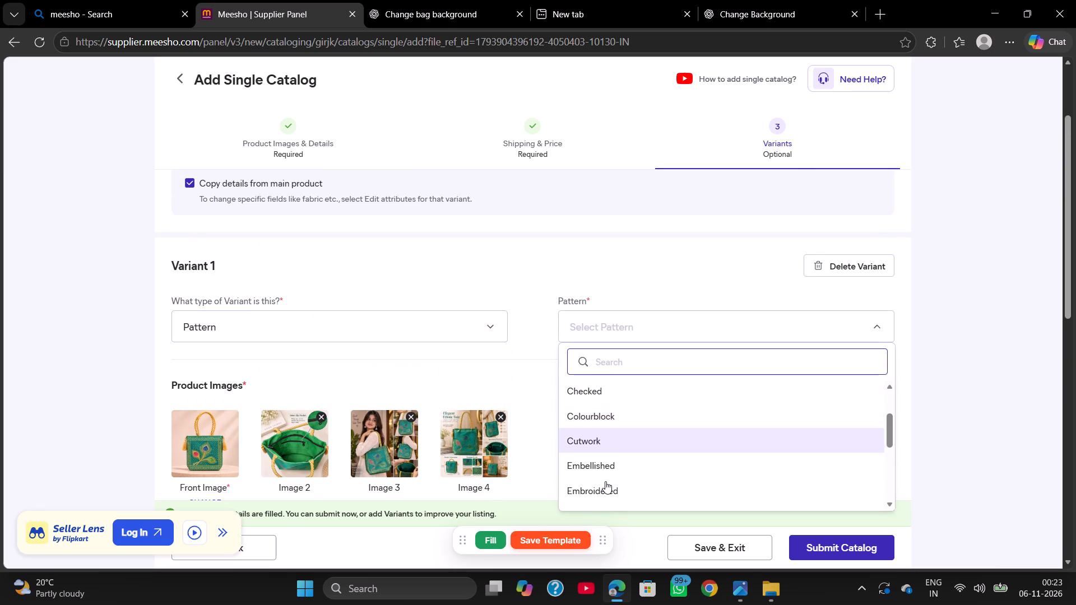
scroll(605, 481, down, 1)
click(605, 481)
Change Variant 1's variant type to Other.
scroll(597, 468, down, 1)
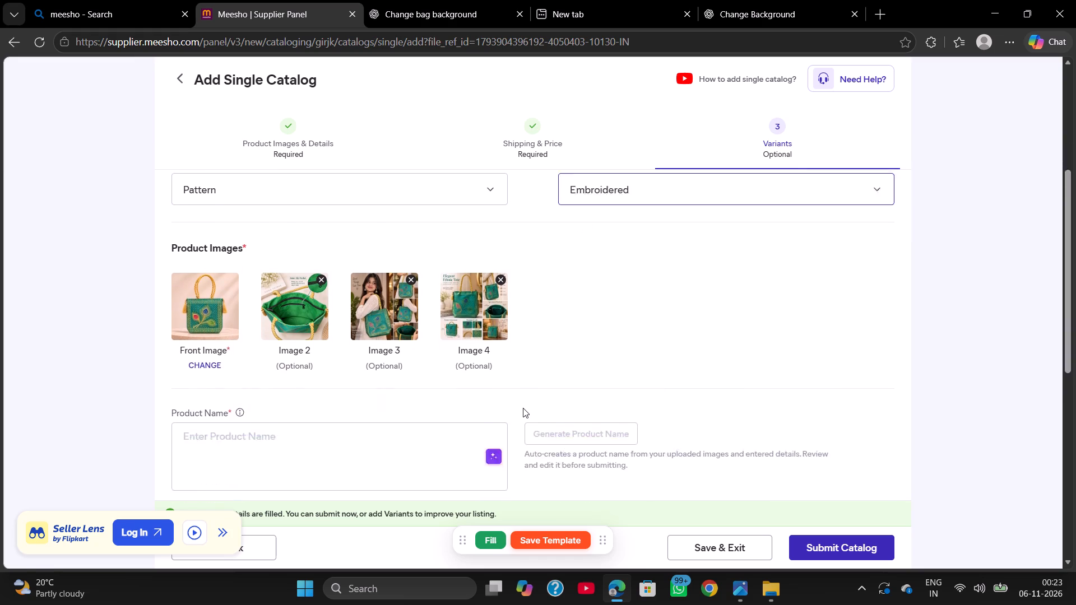
scroll(553, 381, up, 2)
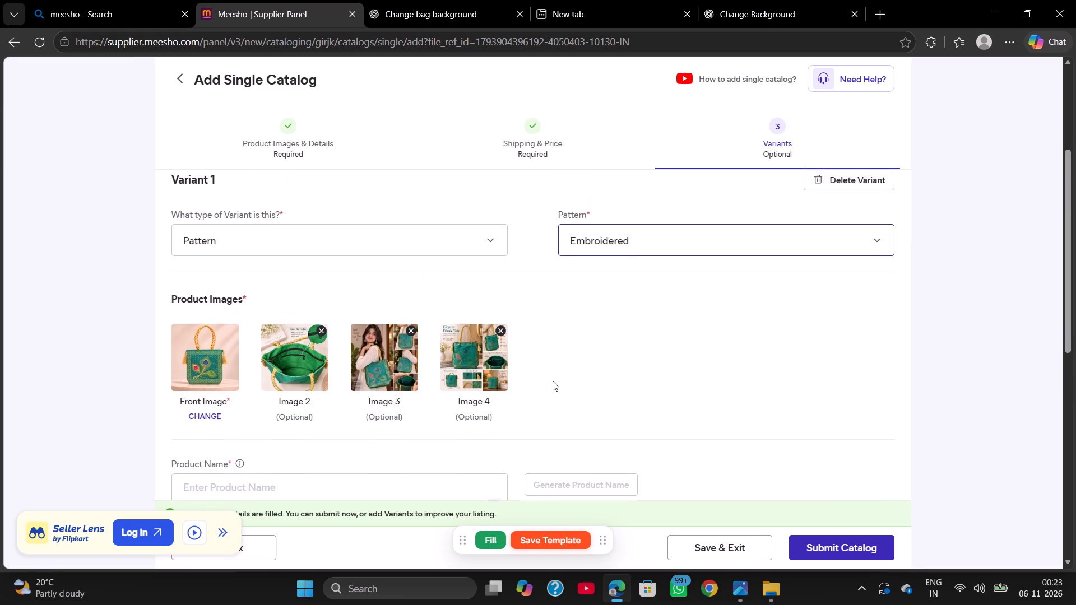
scroll(553, 381, up, 2)
scroll(553, 381, down, 1)
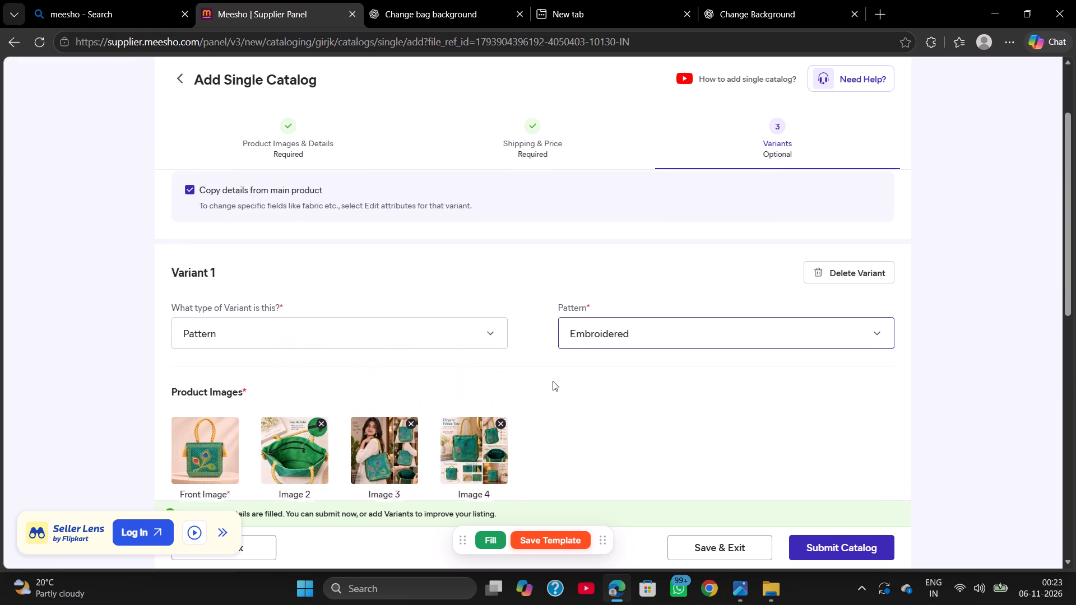
scroll(553, 381, down, 1)
click(469, 334)
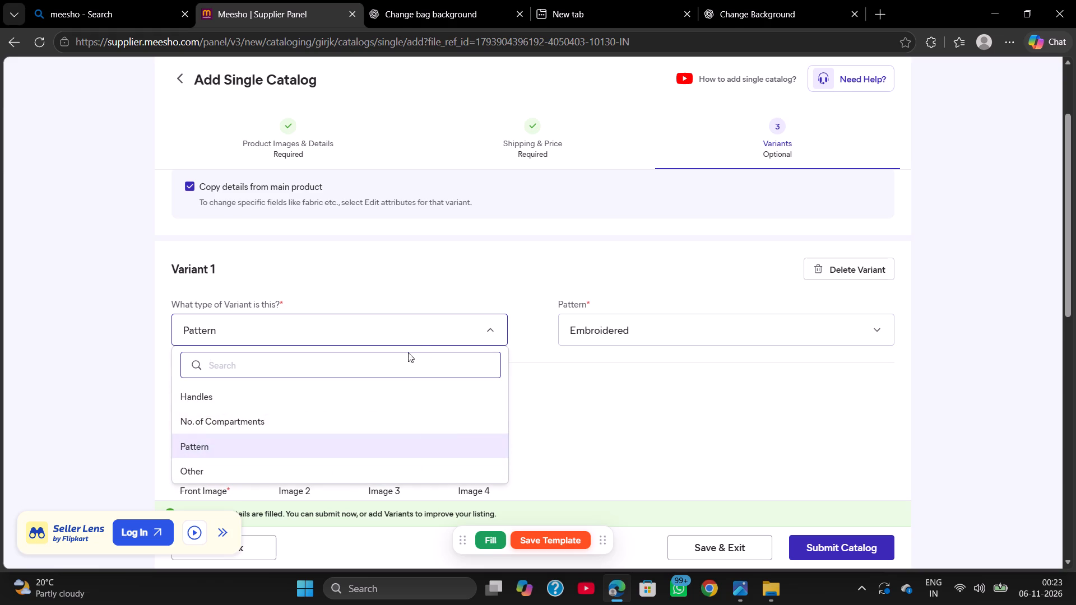
scroll(380, 395, down, 1)
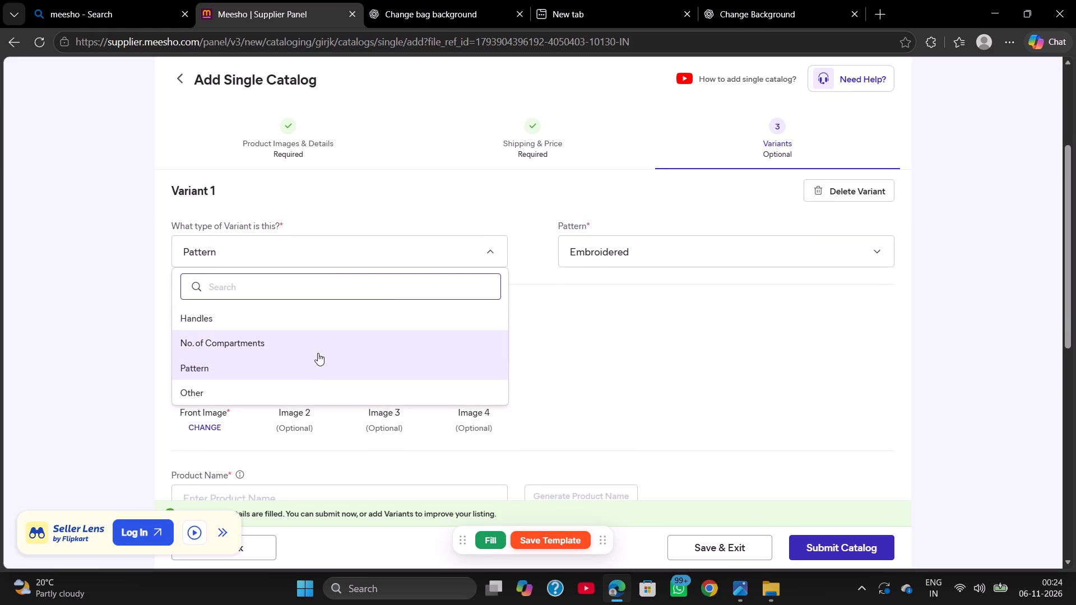
click(304, 390)
scroll(494, 389, down, 1)
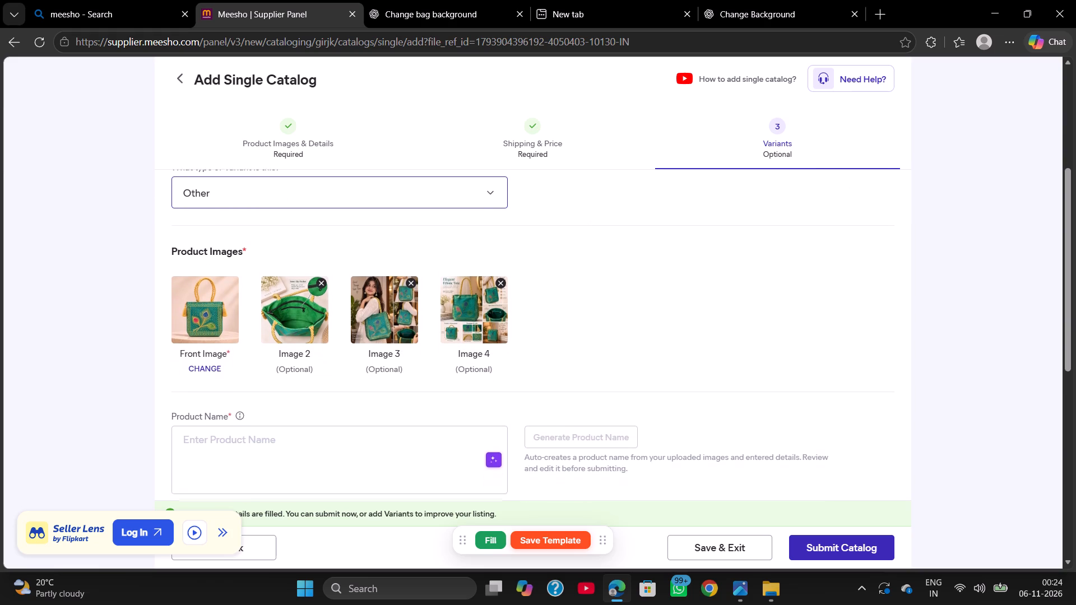
Review Variant 1's images, product name, size selection, price and stock row, and size chart section.
scroll(494, 389, down, 1)
scroll(416, 385, up, 3)
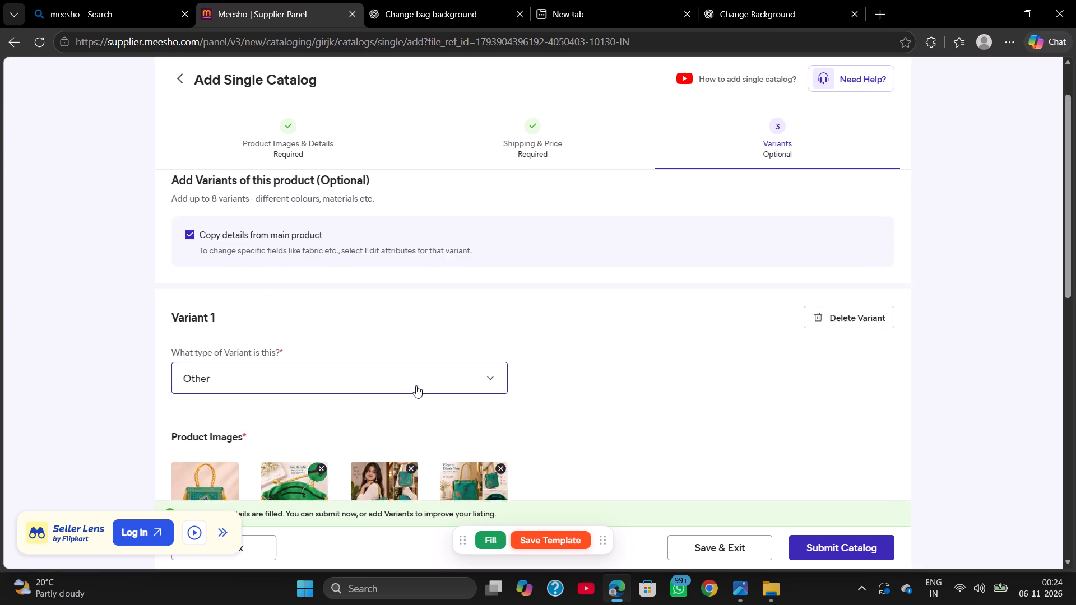
scroll(416, 385, up, 2)
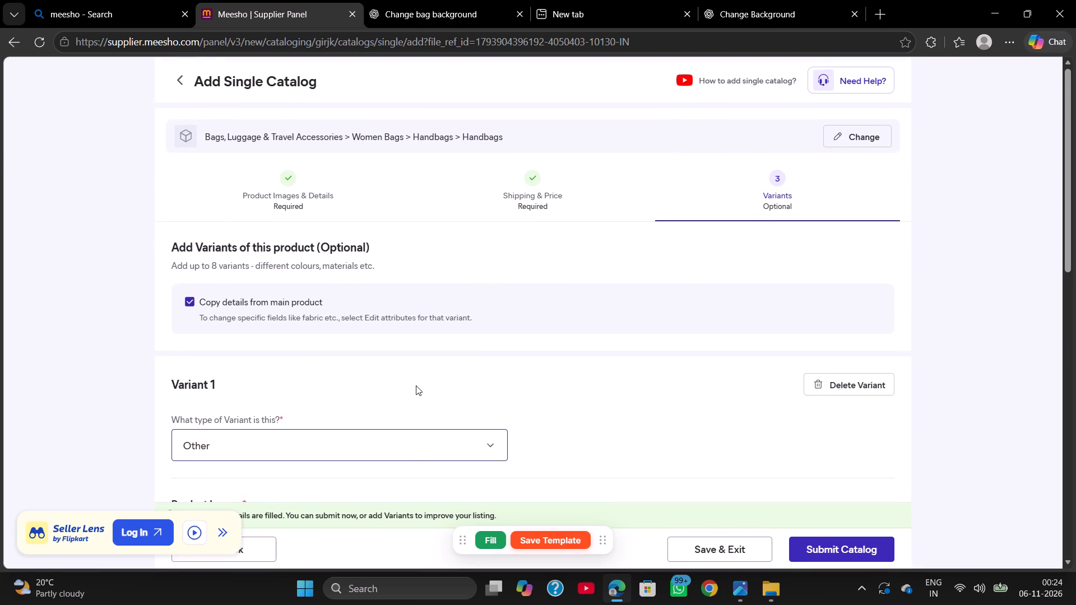
scroll(416, 385, down, 3)
scroll(623, 446, down, 1)
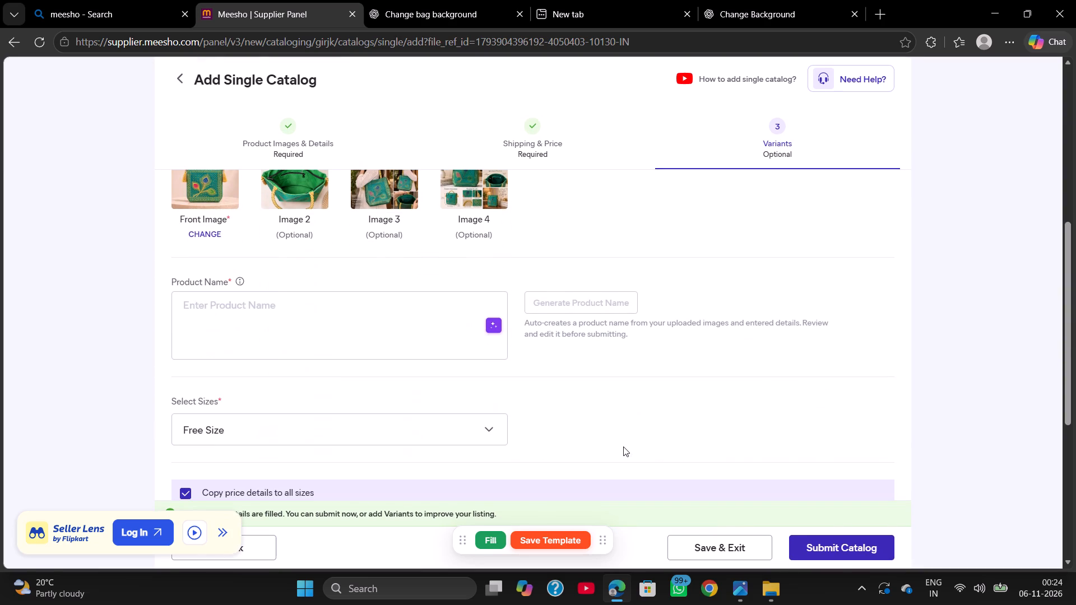
scroll(622, 453, down, 1)
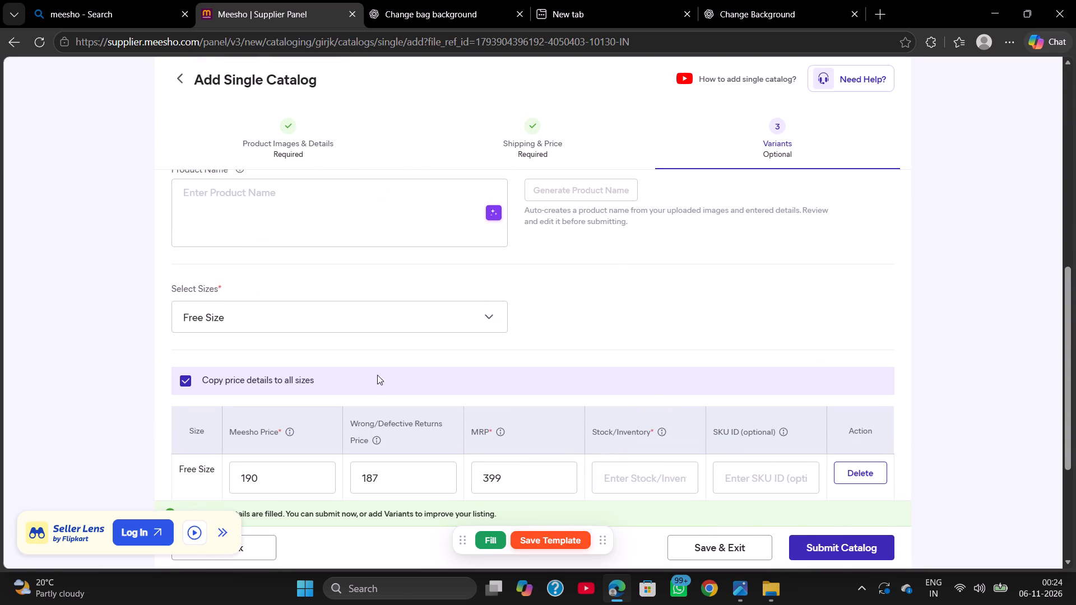
click(292, 322)
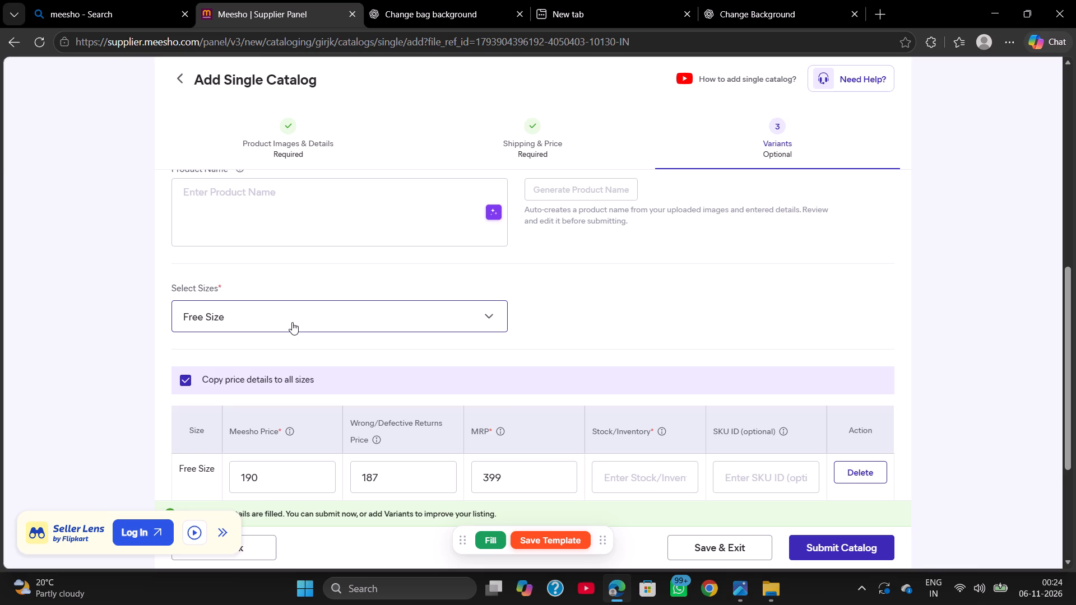
click(470, 395)
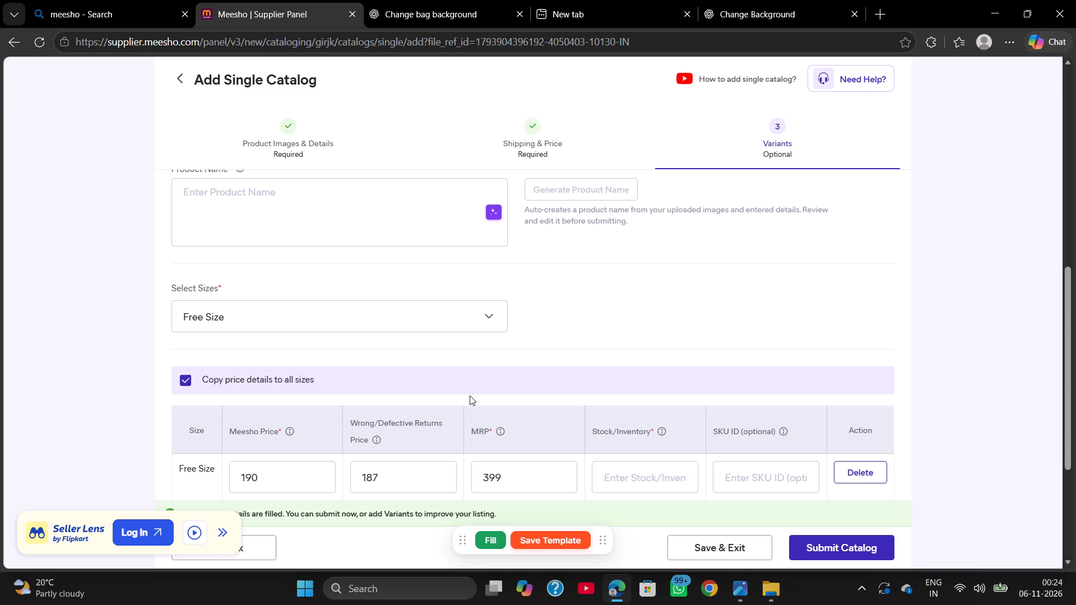
scroll(634, 347, down, 3)
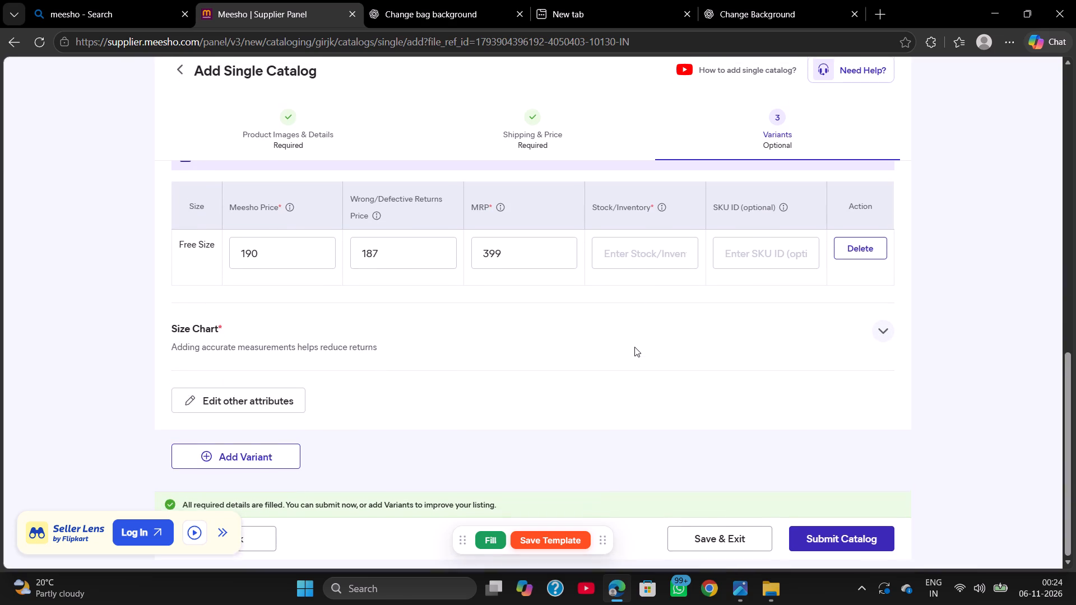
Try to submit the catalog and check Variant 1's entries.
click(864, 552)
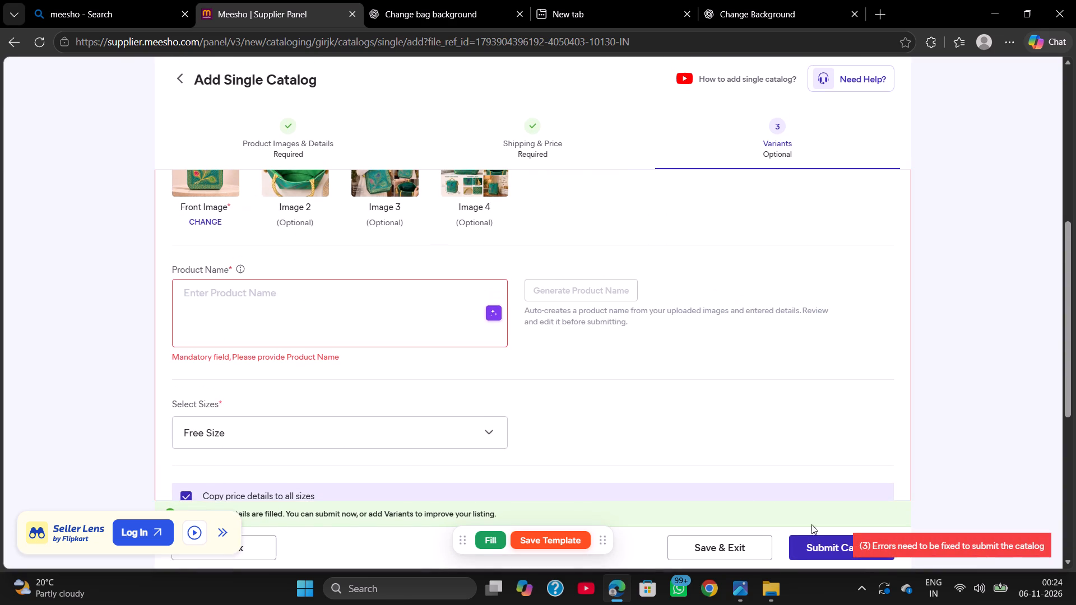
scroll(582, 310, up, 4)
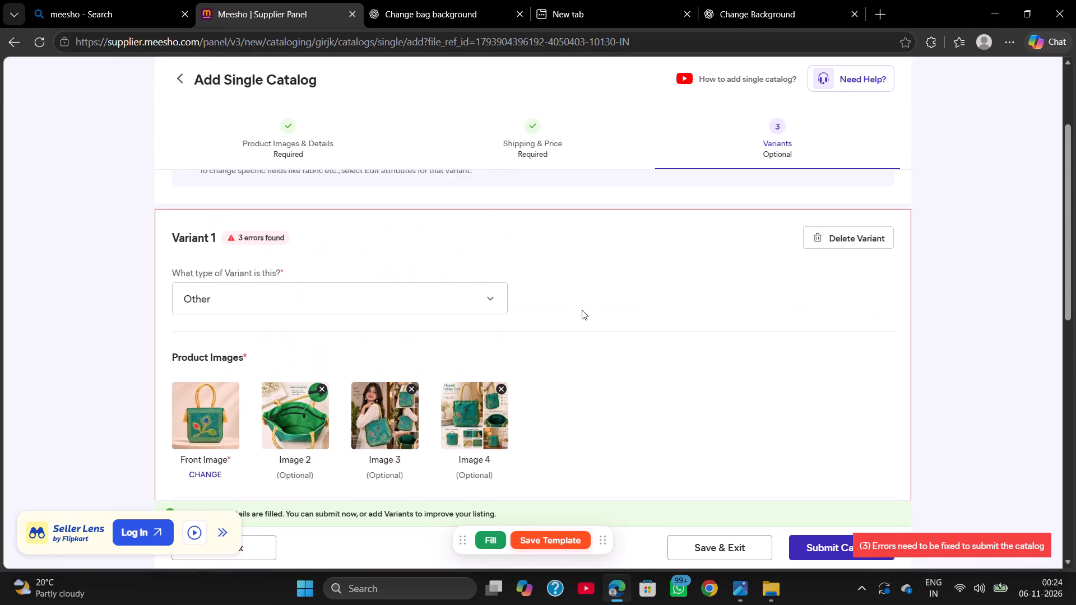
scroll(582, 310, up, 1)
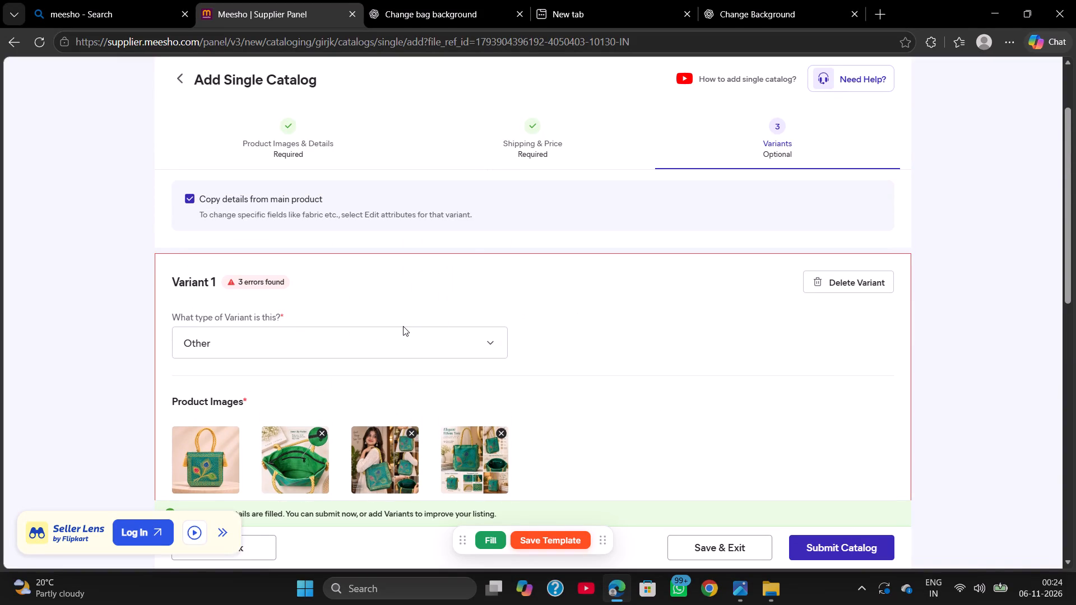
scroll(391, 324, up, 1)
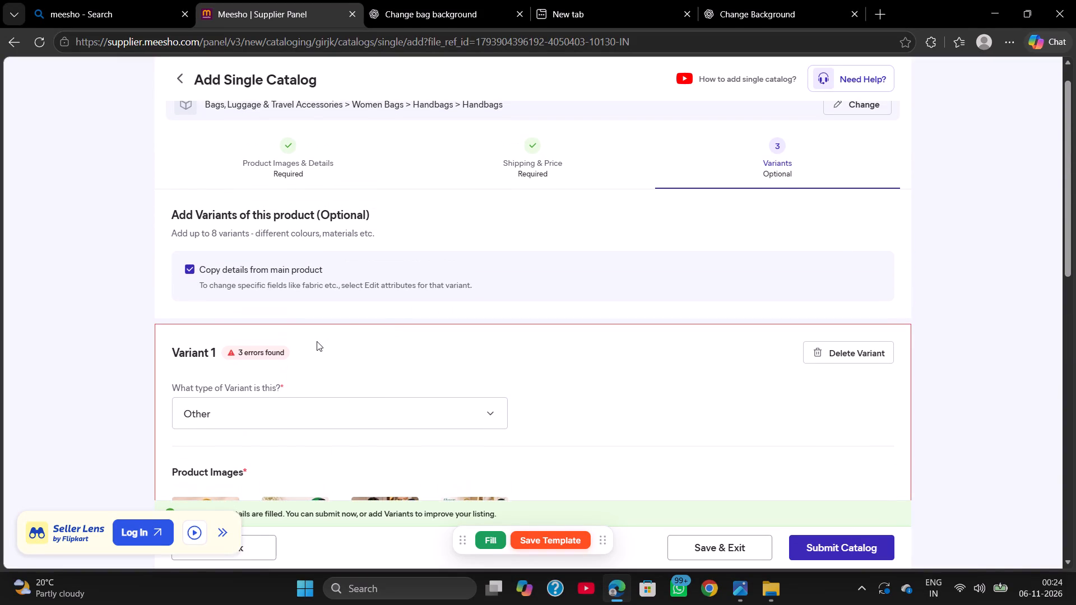
Set Variant 1's Free Size stock to 1000 in the price and inventory row.
scroll(317, 341, down, 1)
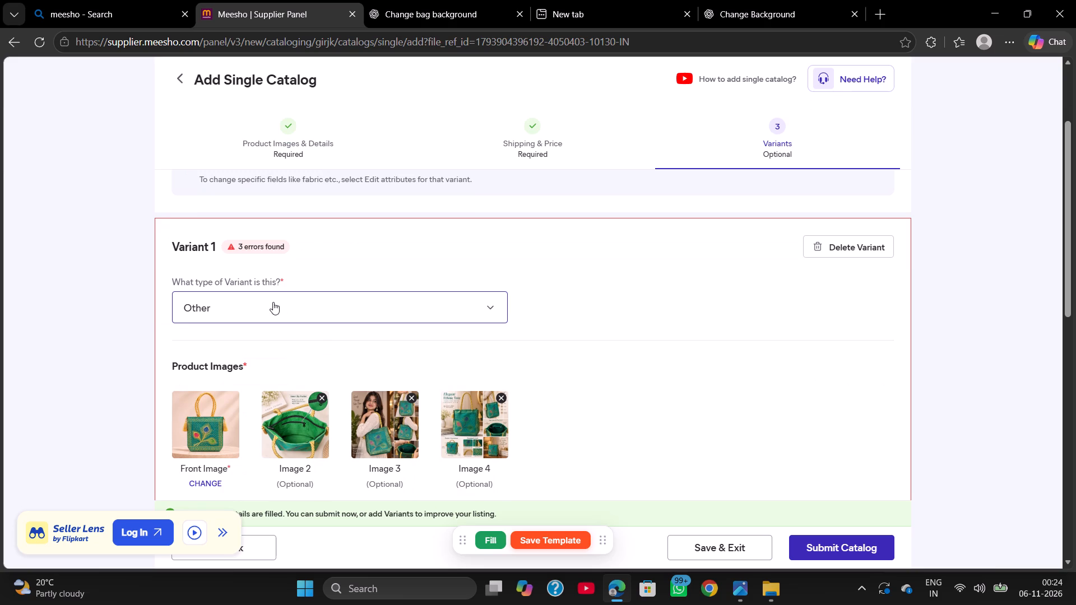
scroll(273, 302, down, 2)
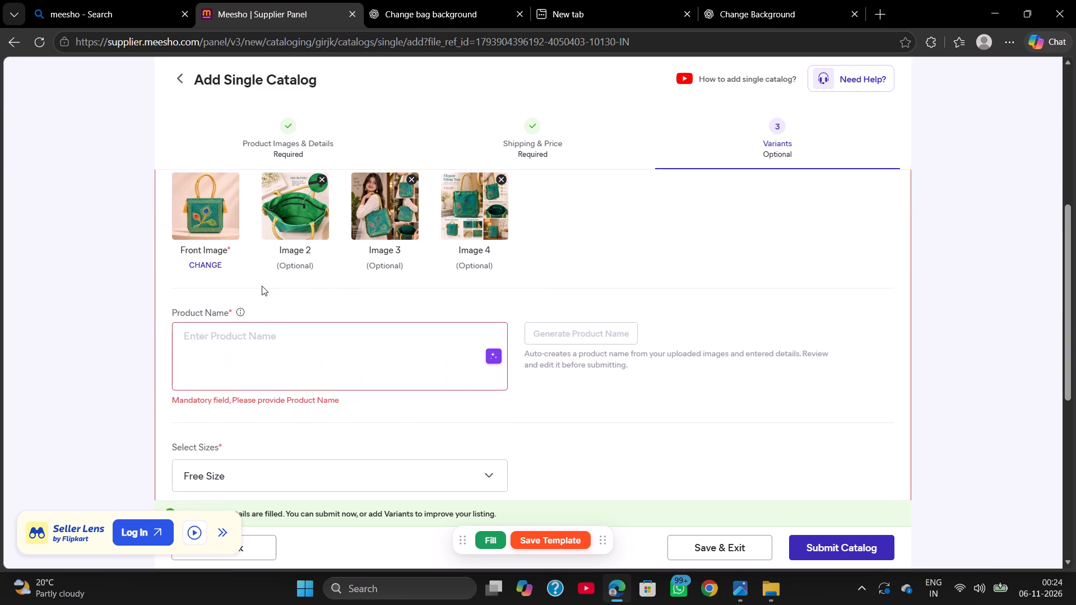
scroll(248, 333, down, 1)
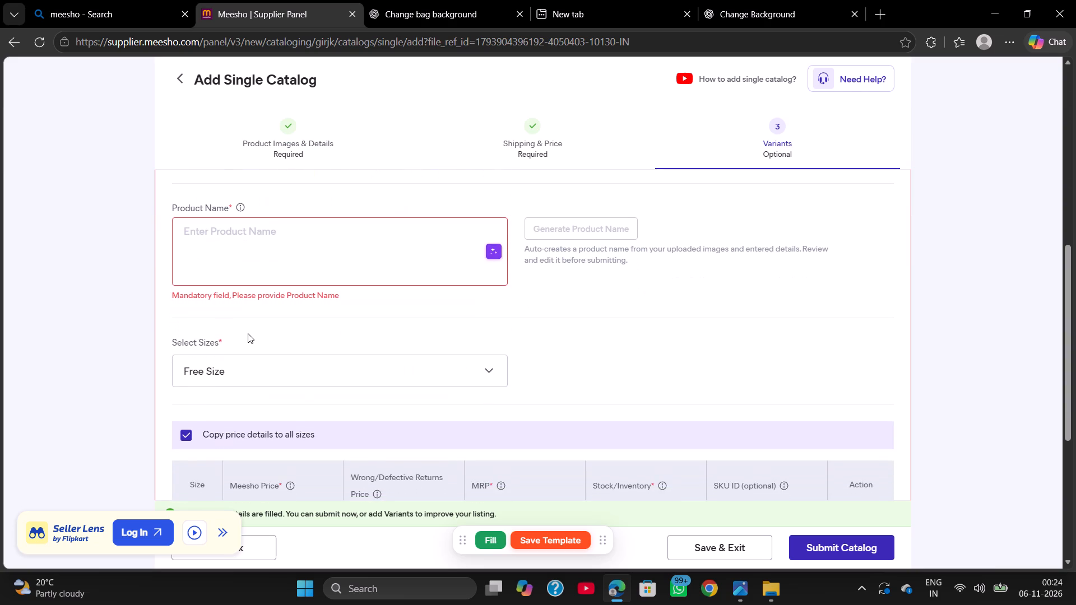
scroll(248, 333, up, 1)
click(248, 333)
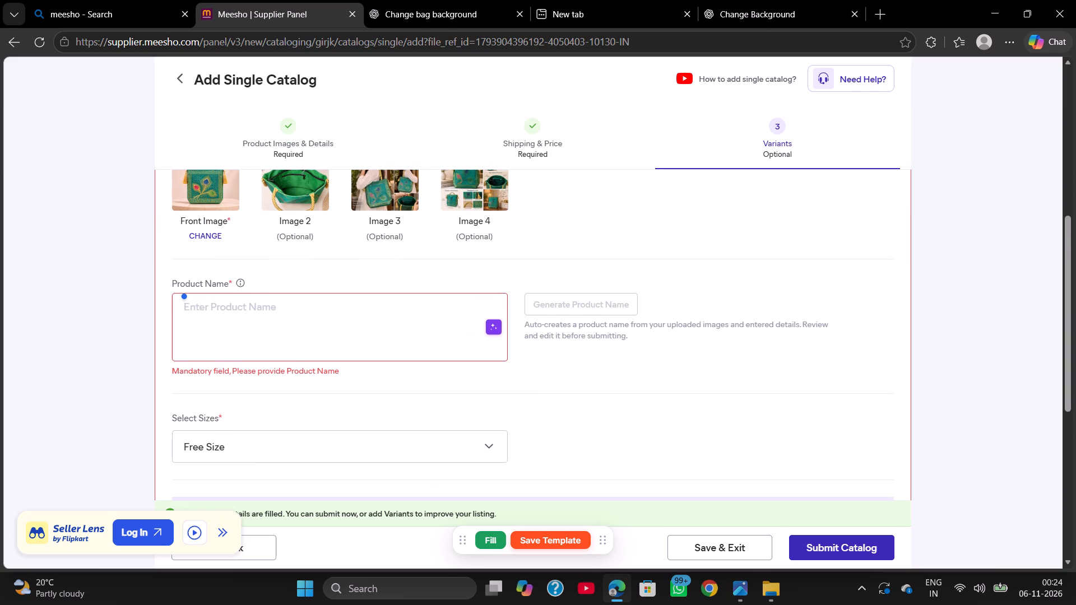
scroll(248, 333, down, 1)
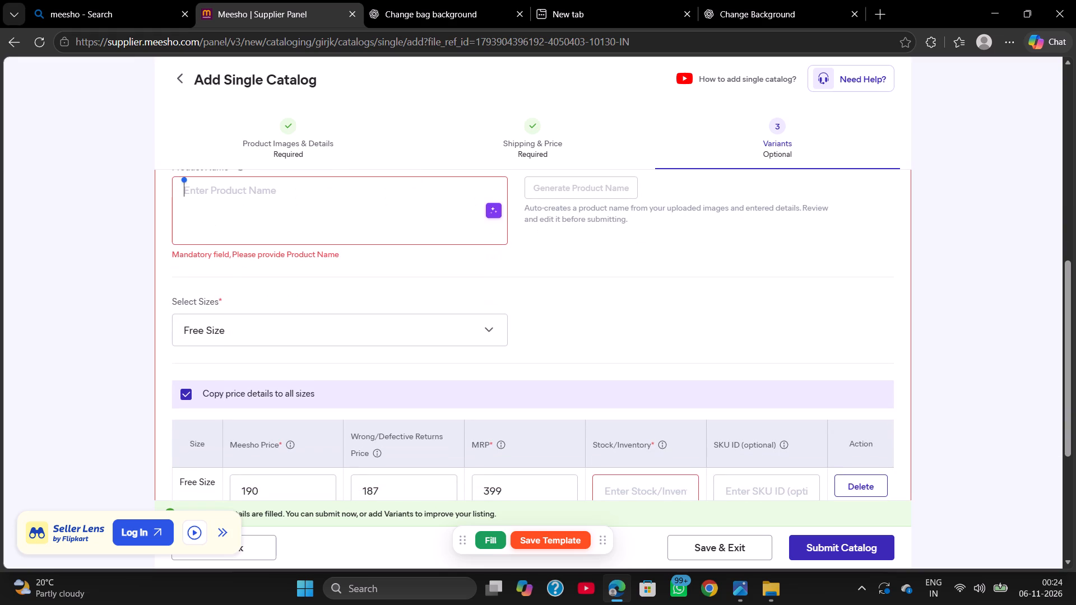
scroll(248, 333, down, 3)
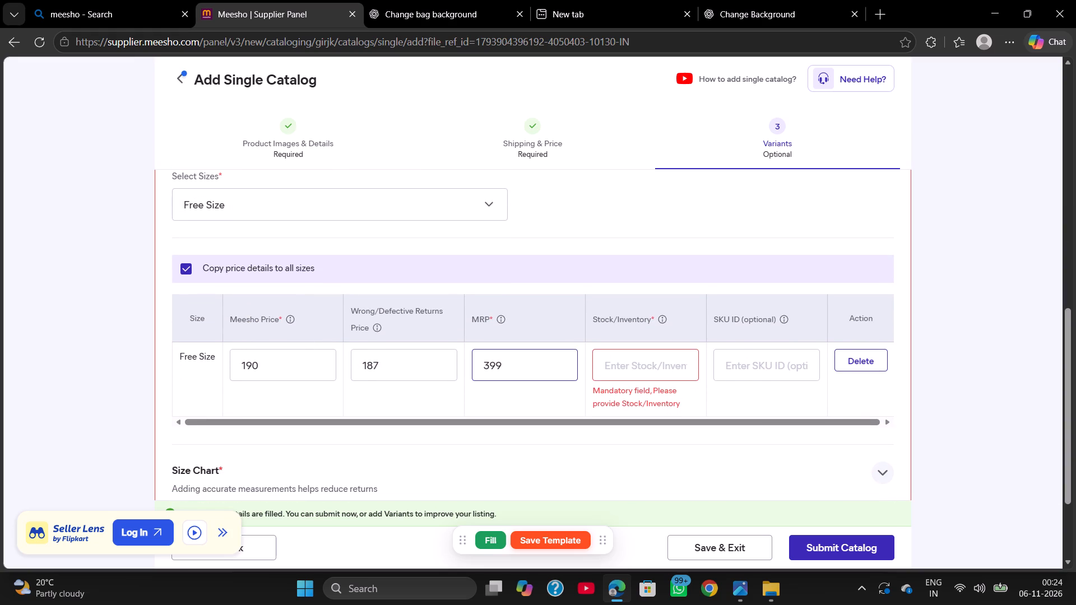
click(634, 375)
text(1000)
click(634, 375)
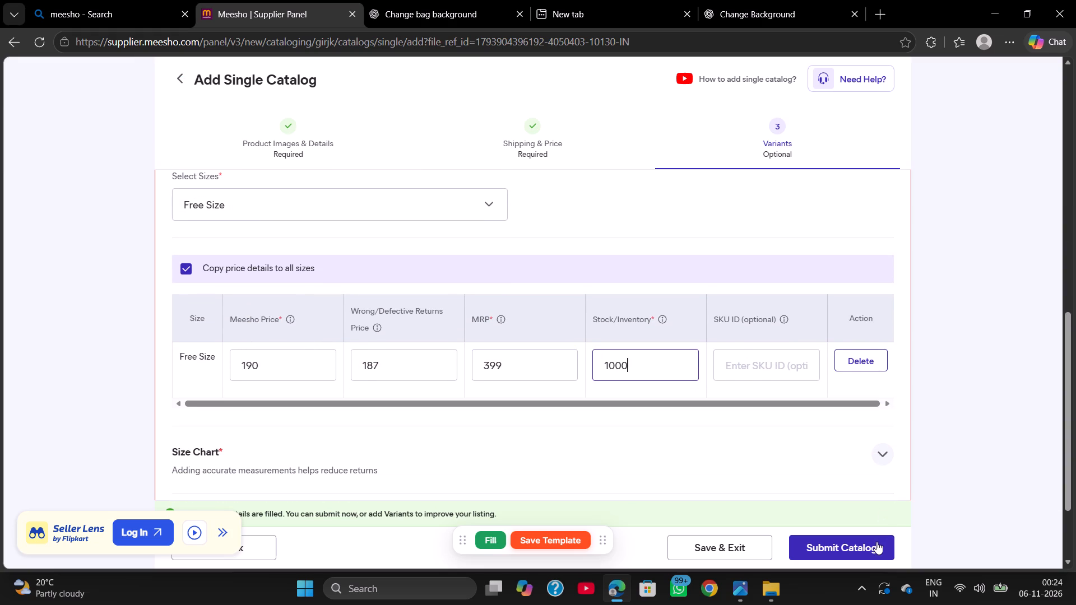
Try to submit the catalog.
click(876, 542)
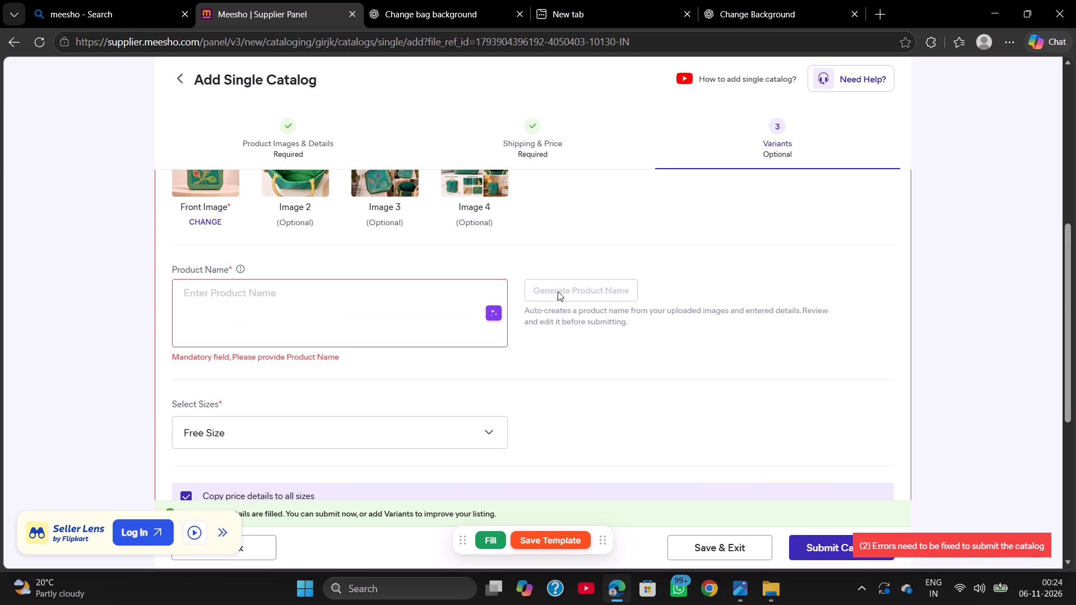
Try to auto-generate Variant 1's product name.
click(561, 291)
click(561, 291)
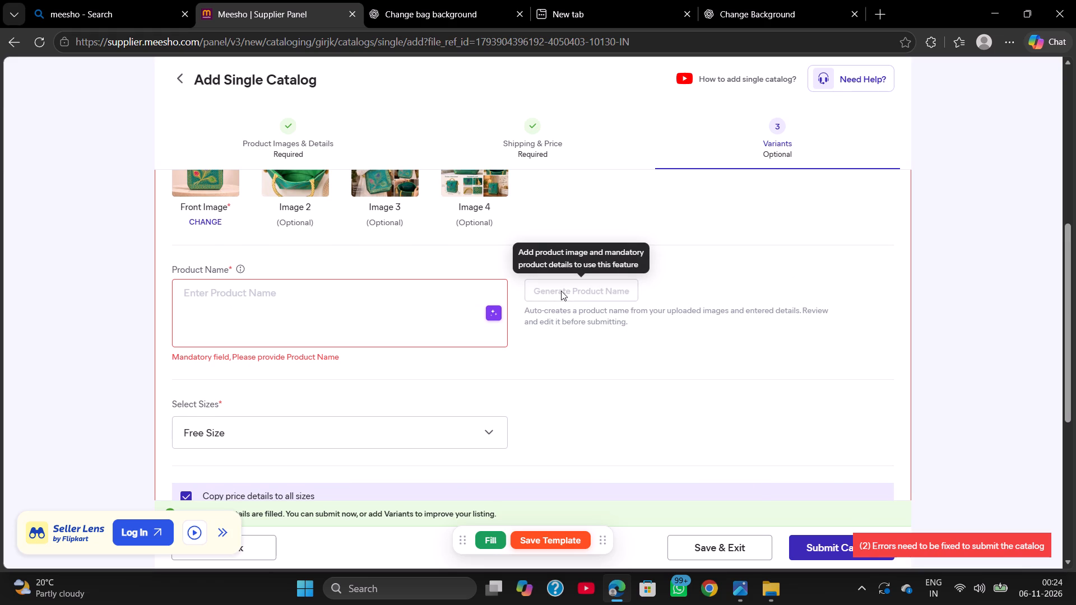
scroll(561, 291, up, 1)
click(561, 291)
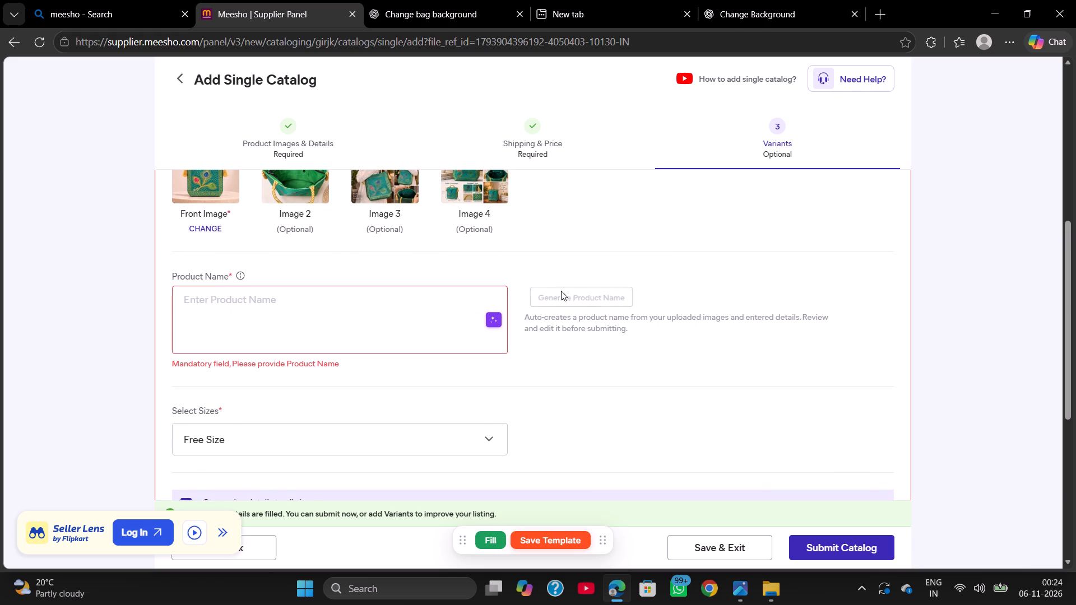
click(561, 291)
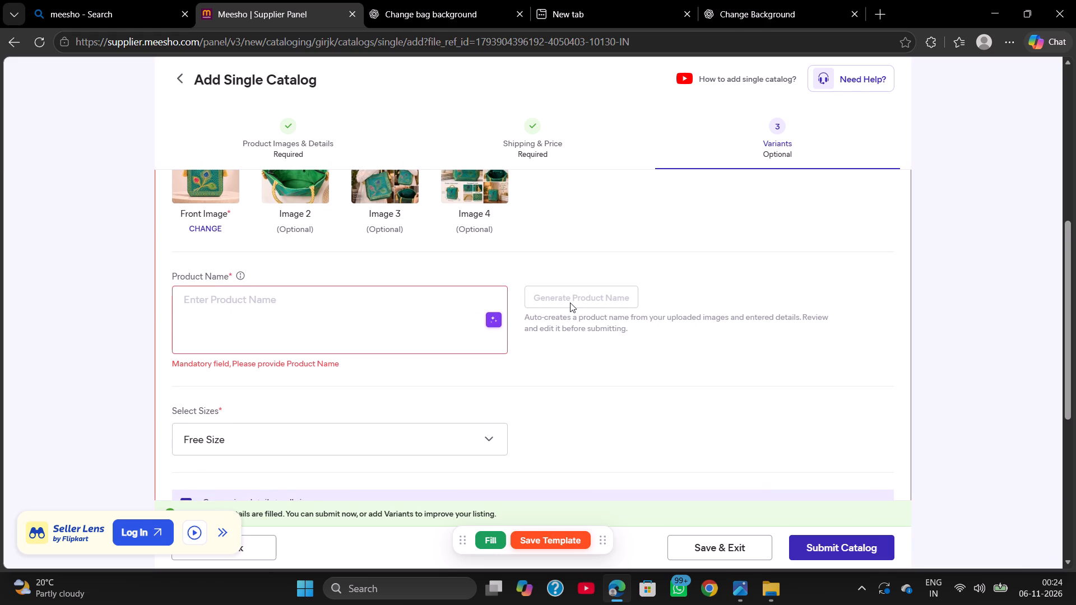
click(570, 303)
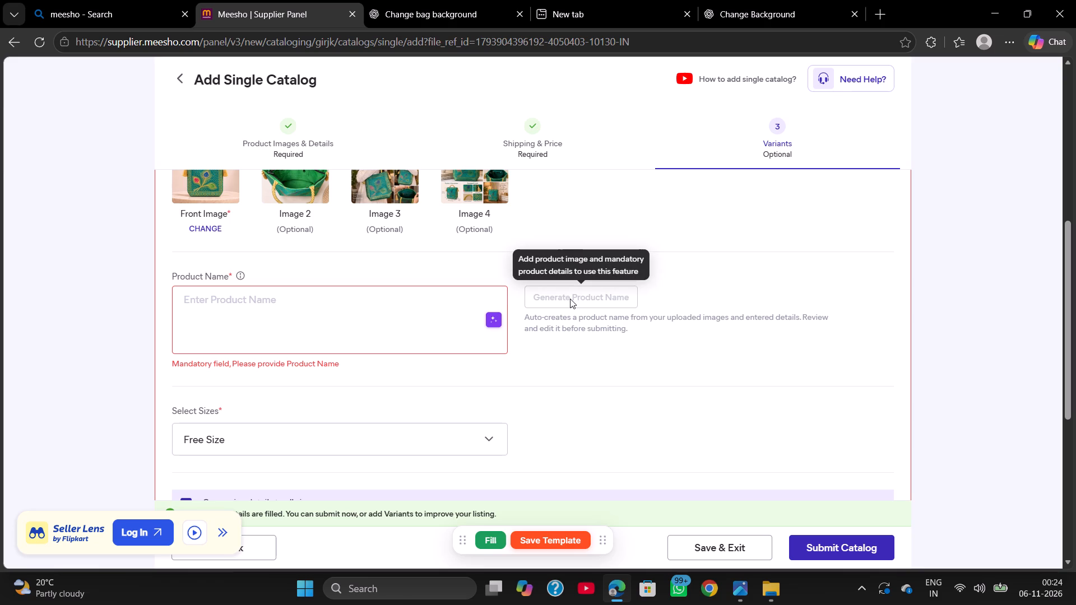
Change Variant 1's variant type to Pattern and set the pattern to Embroidered.
scroll(469, 207, up, 1)
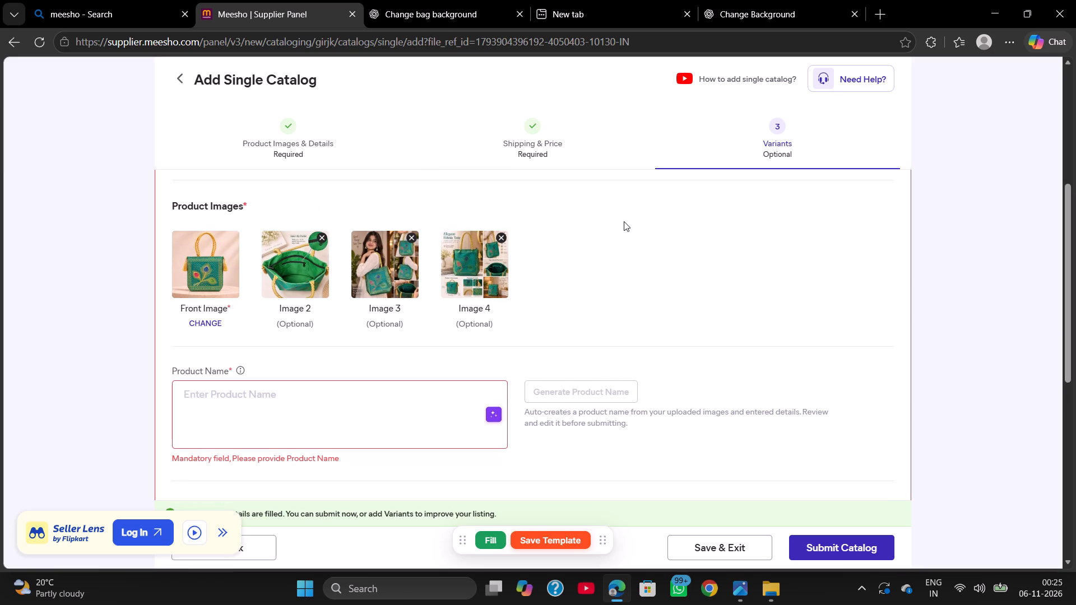
scroll(624, 221, up, 1)
click(599, 269)
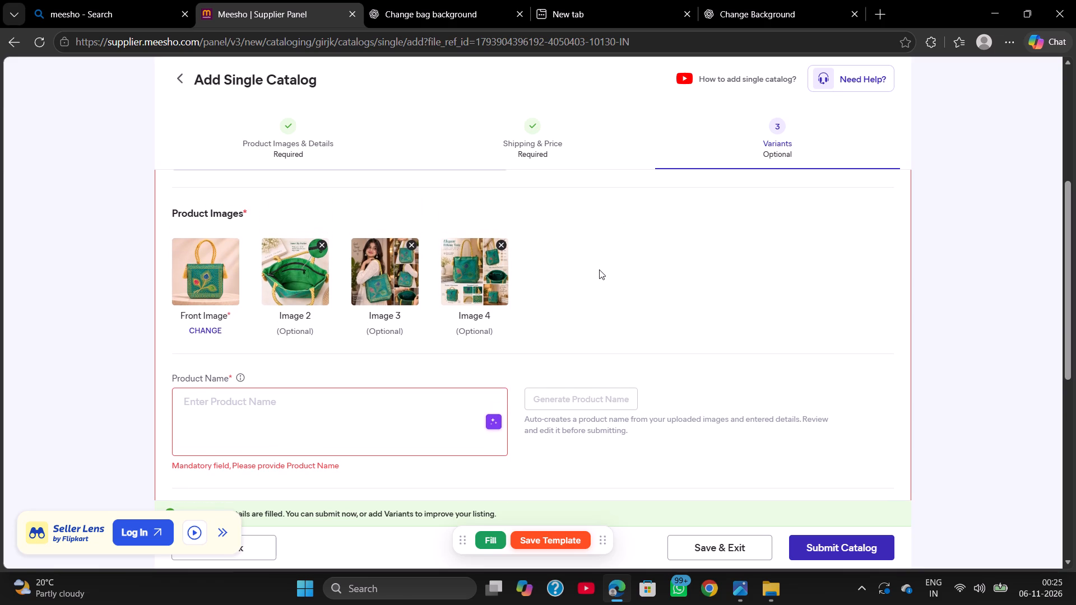
scroll(599, 269, up, 3)
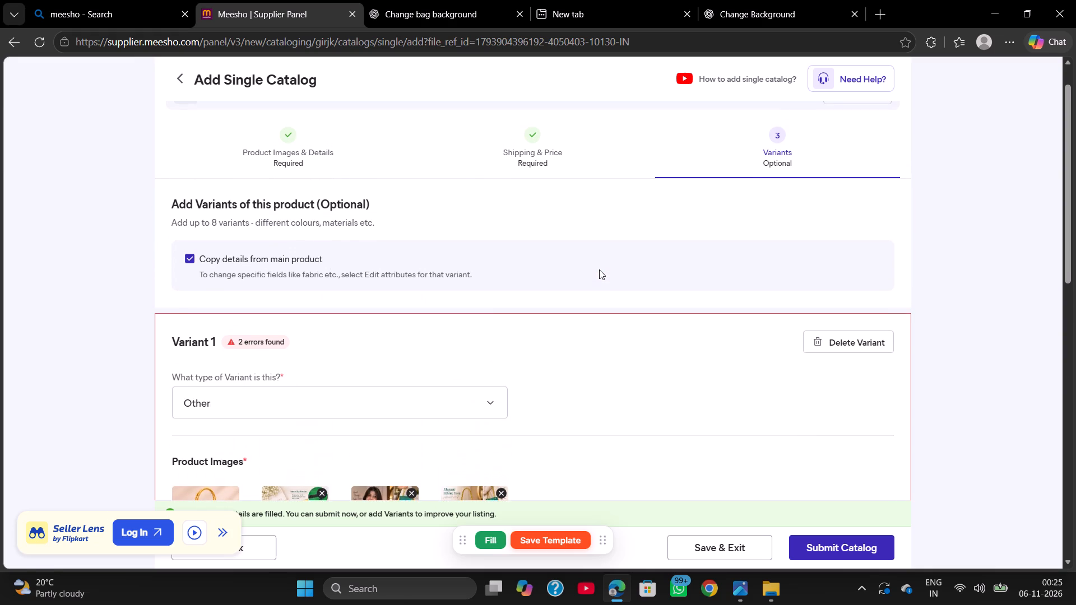
scroll(599, 269, up, 1)
scroll(511, 292, down, 1)
click(476, 335)
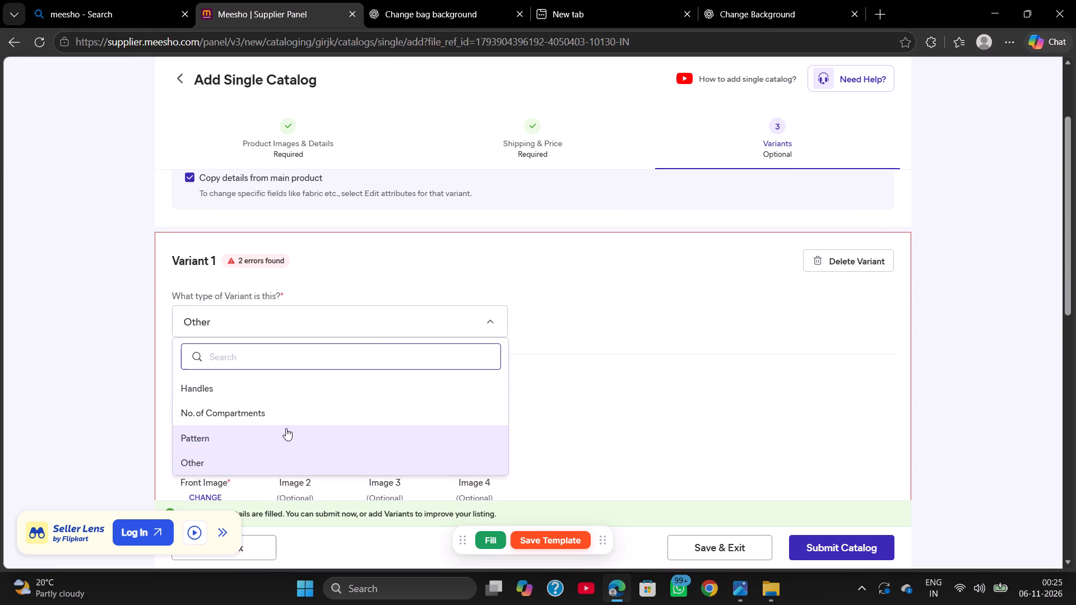
click(286, 428)
click(638, 320)
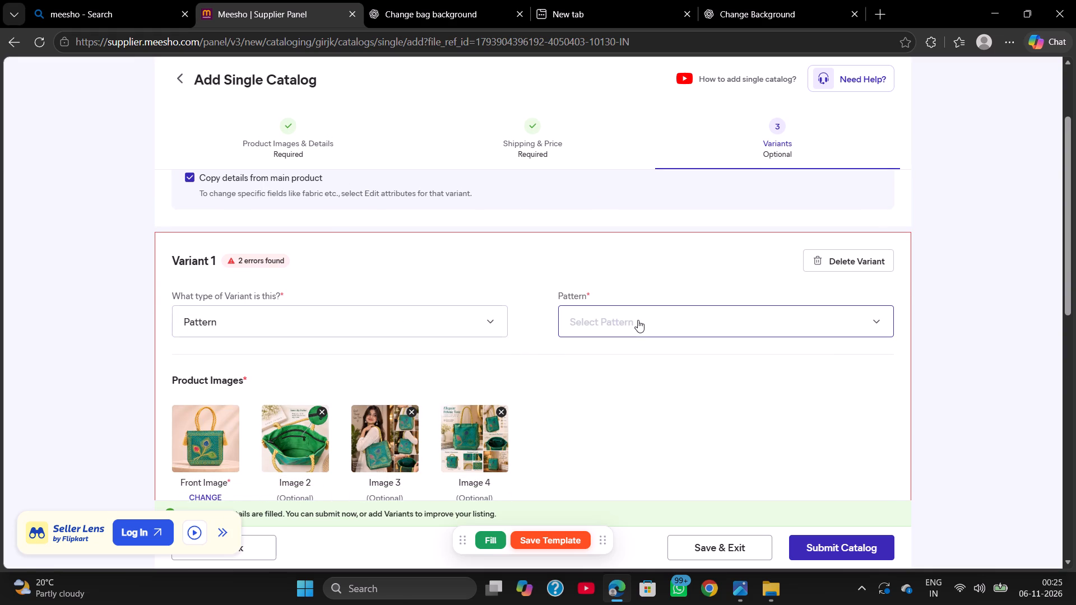
scroll(592, 441, down, 1)
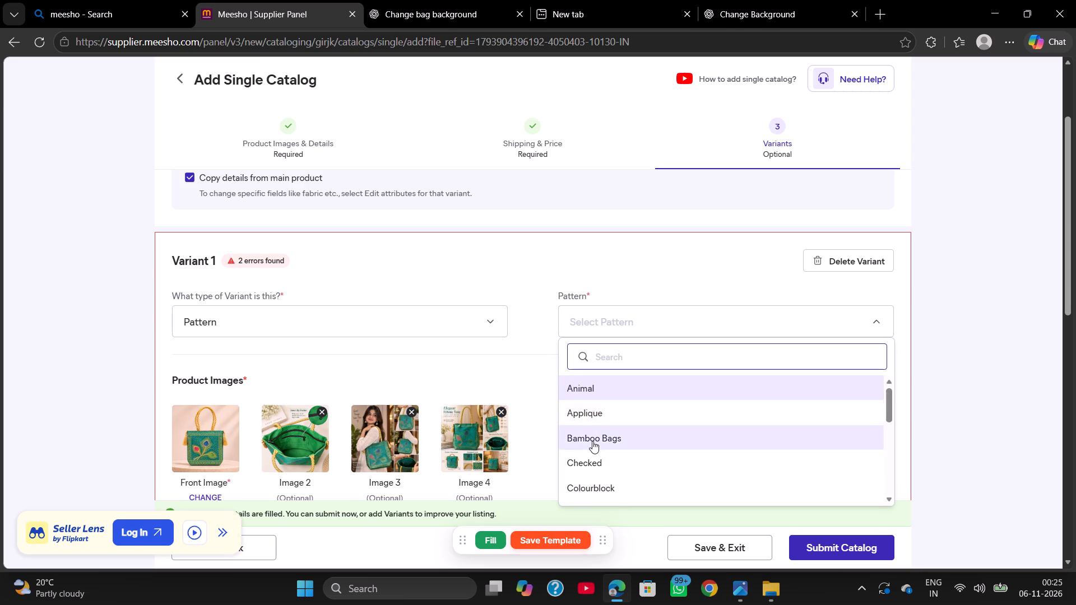
scroll(592, 441, down, 1)
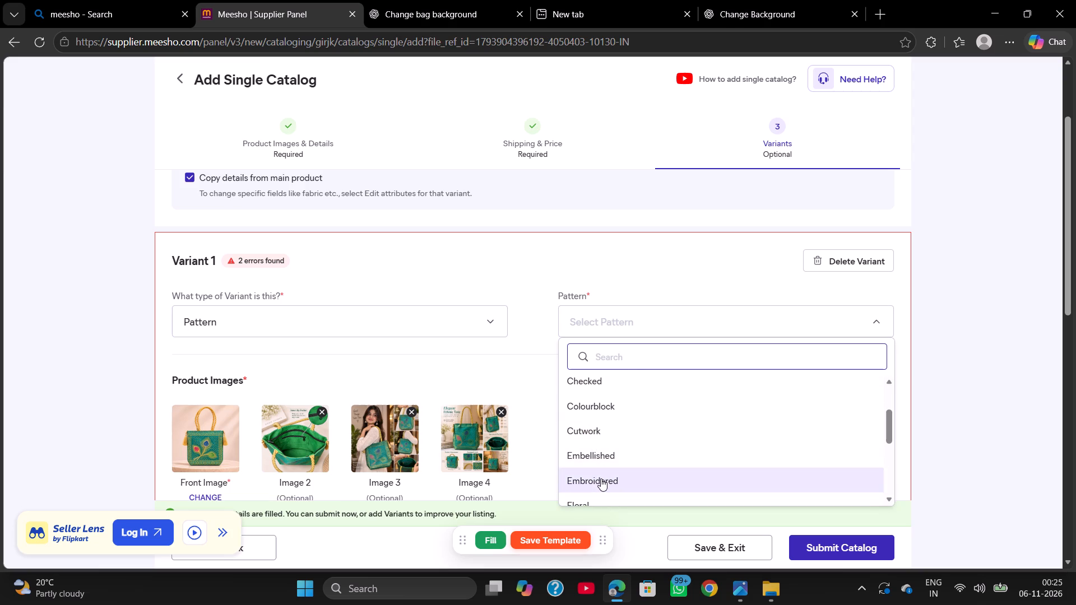
click(601, 478)
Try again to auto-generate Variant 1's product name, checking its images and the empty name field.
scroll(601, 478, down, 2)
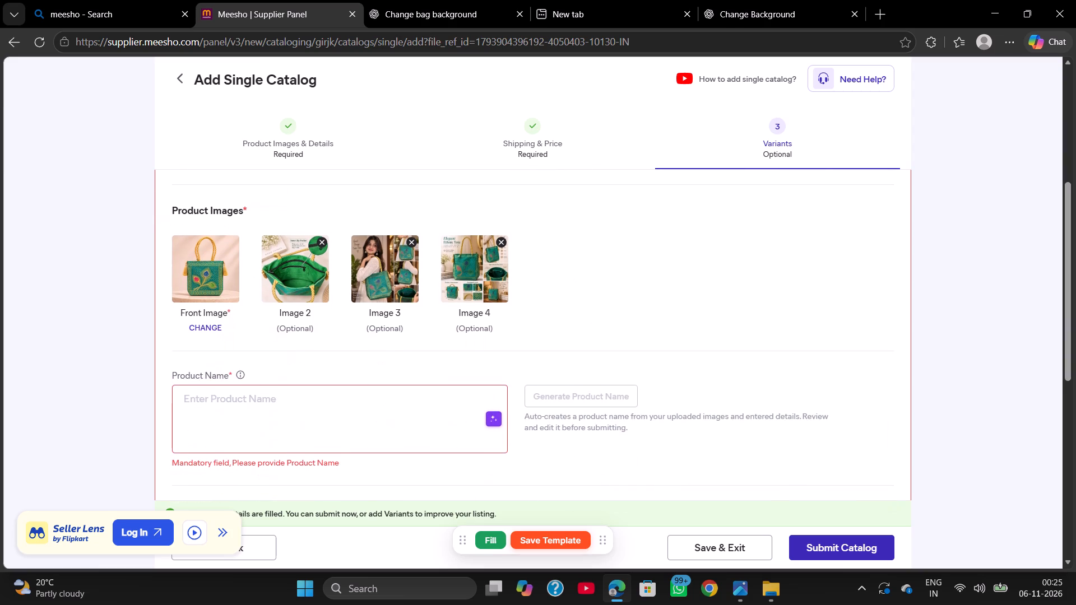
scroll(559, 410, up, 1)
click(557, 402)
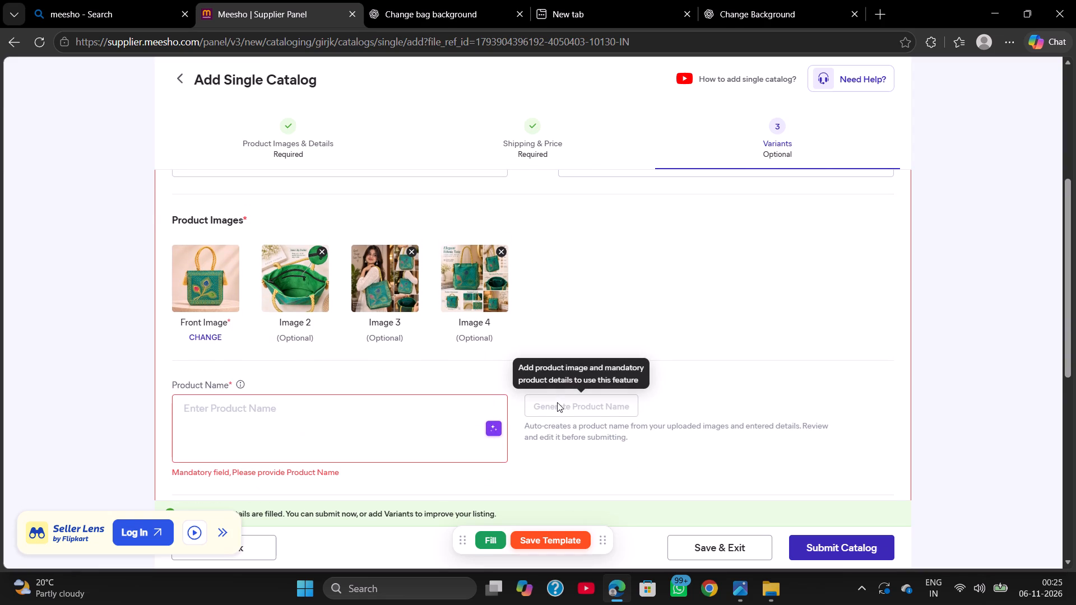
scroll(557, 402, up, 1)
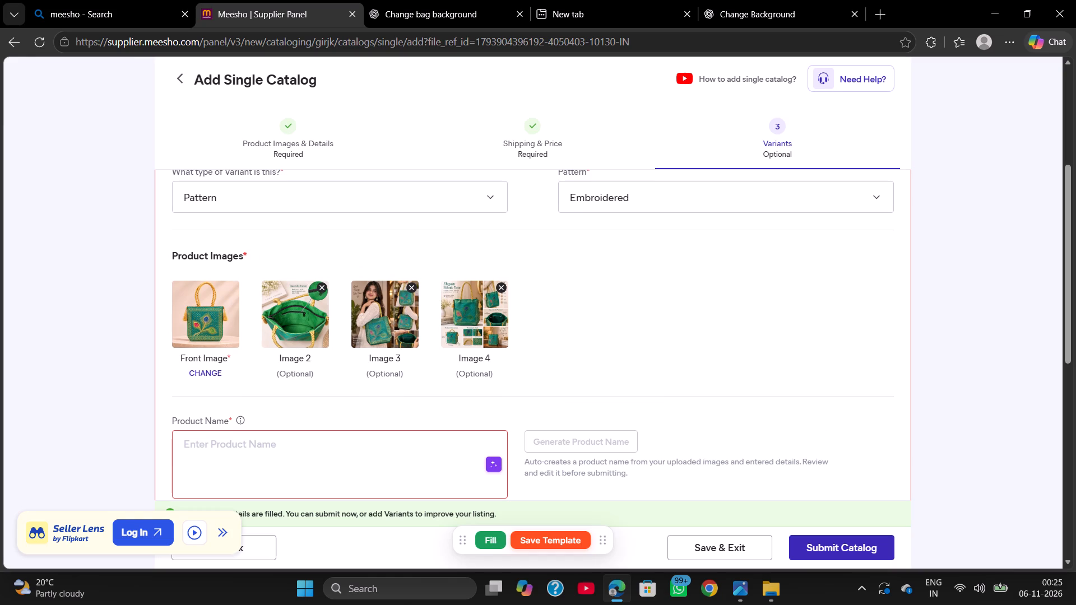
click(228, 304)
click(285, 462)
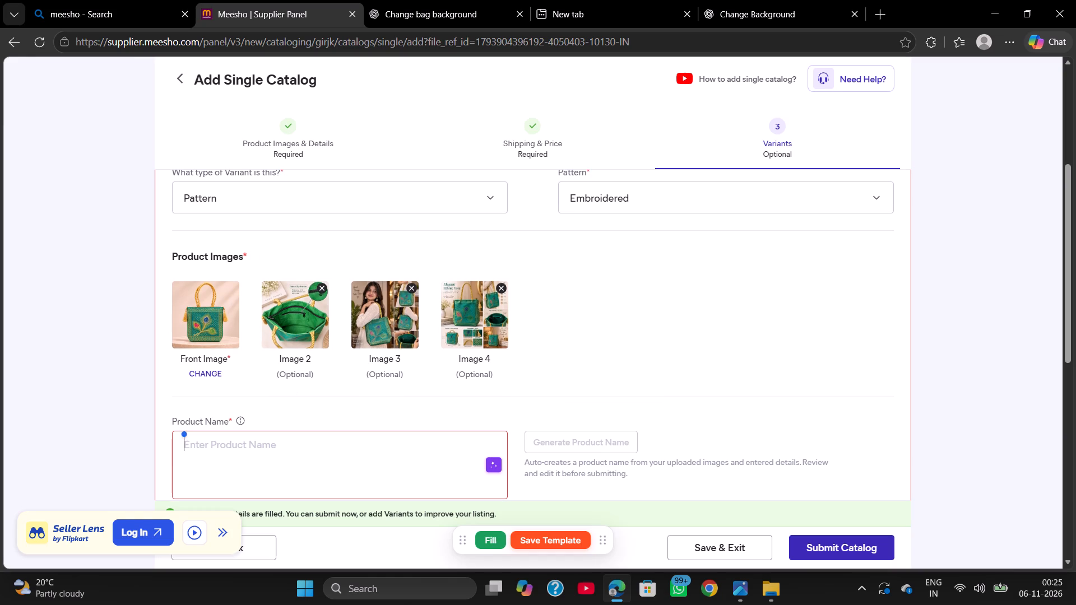
Set the number of compartments to 2 in Variant 1's other attributes and save the details.
scroll(285, 462, down, 1)
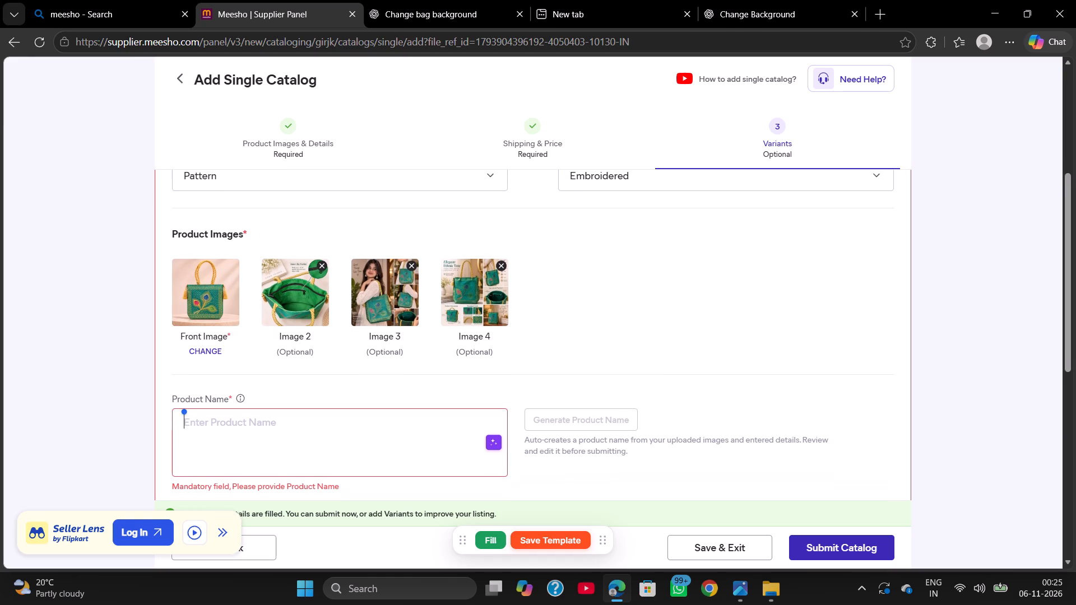
scroll(285, 462, down, 1)
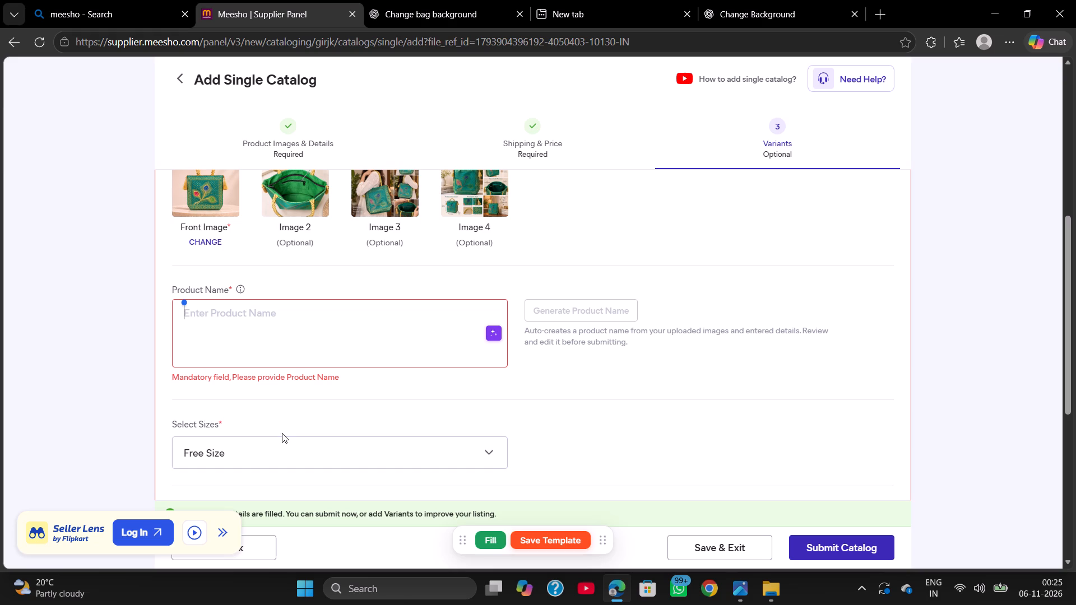
scroll(282, 405, down, 2)
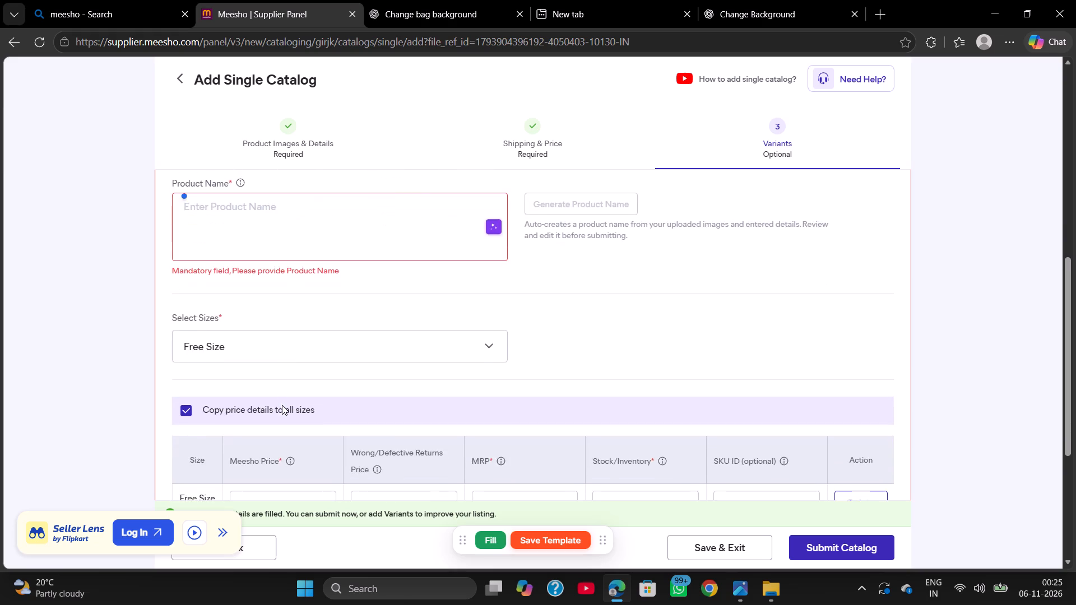
scroll(282, 405, down, 2)
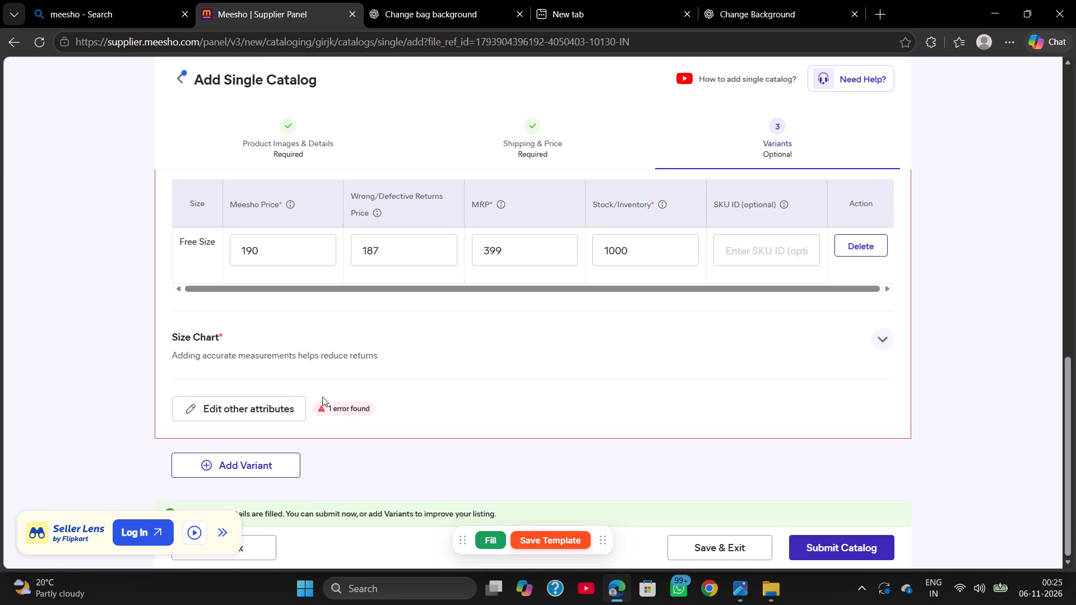
click(280, 405)
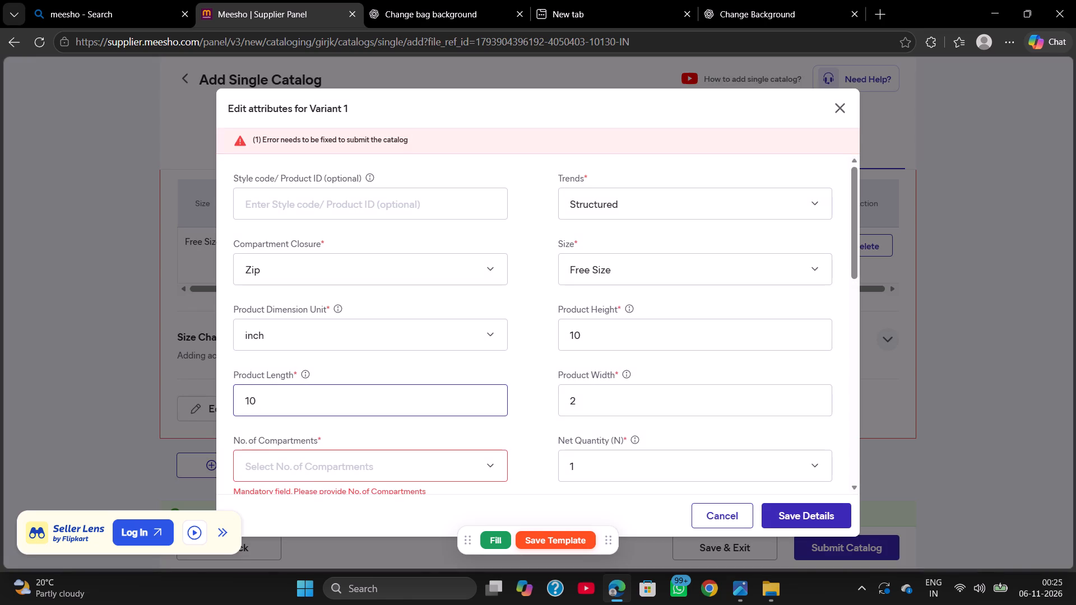
click(313, 469)
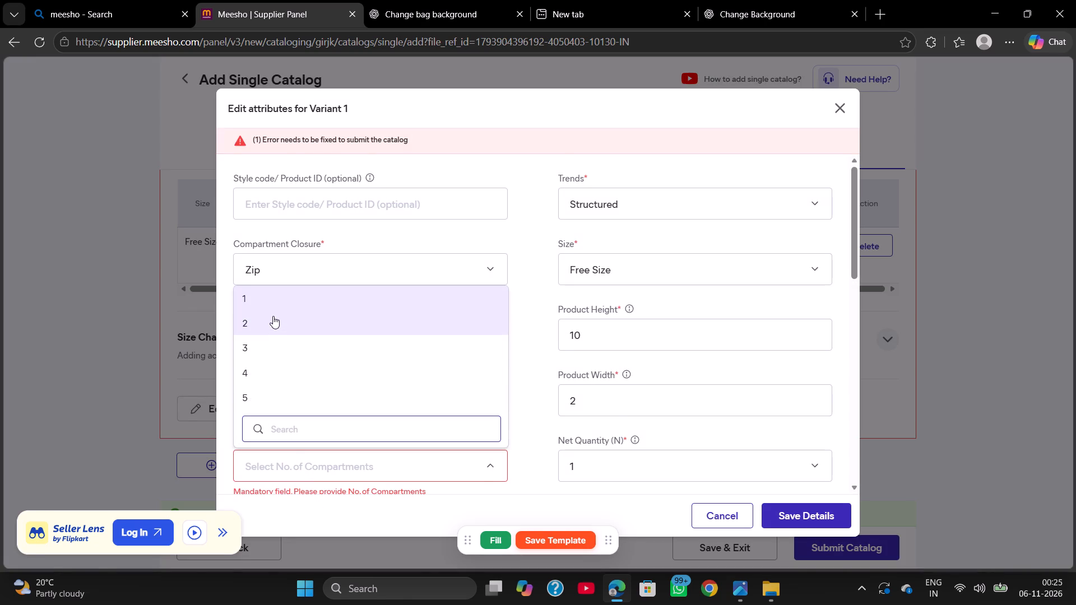
click(273, 316)
click(790, 511)
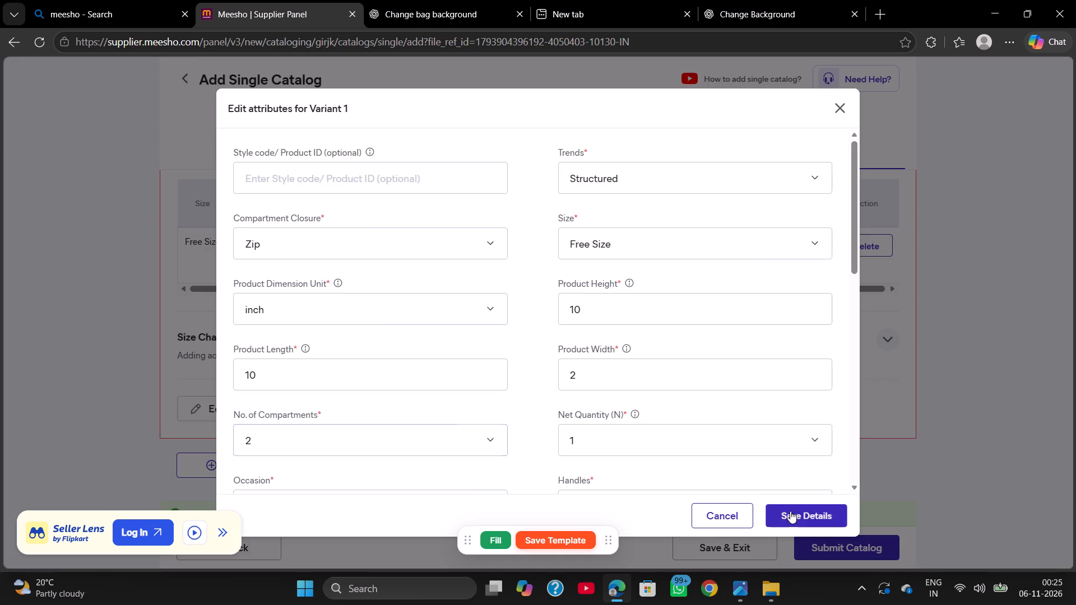
Auto-generate Variant 1's product name from its images and details.
scroll(692, 407, up, 4)
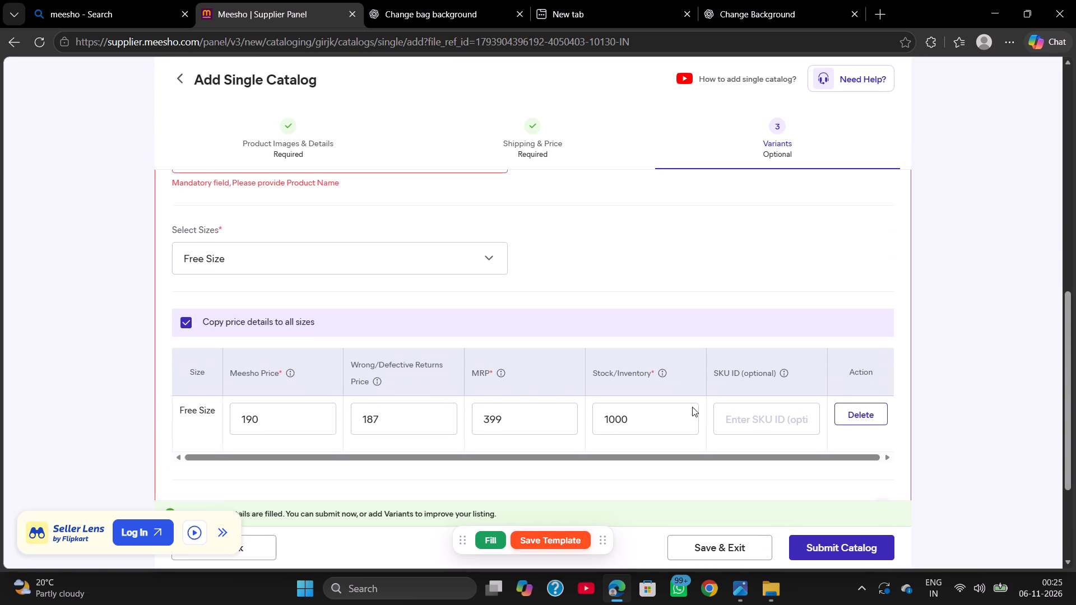
scroll(692, 407, up, 2)
click(592, 321)
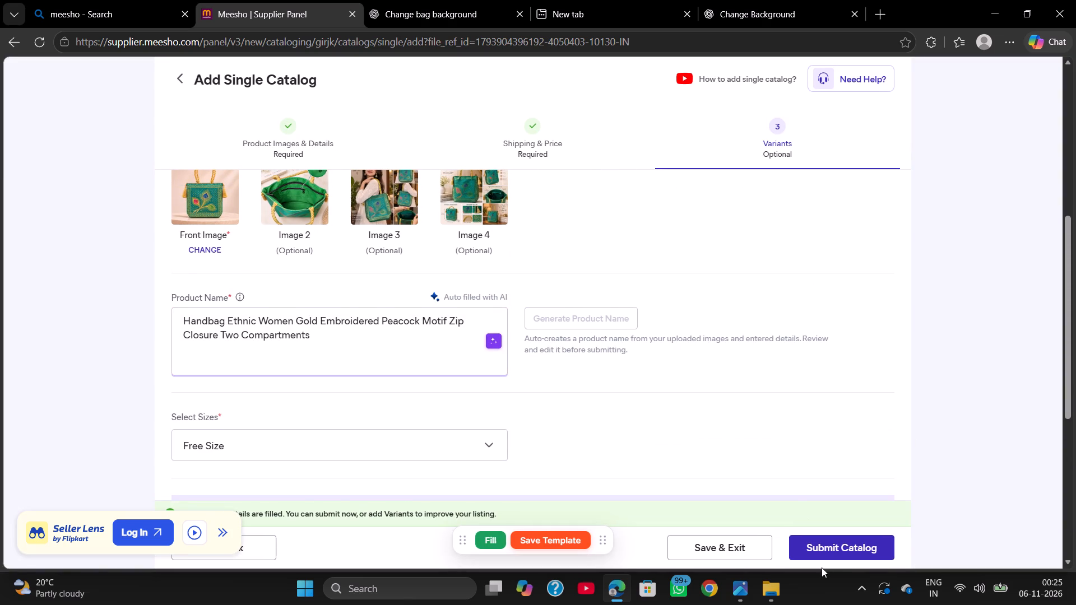
Add another variant below Variant 1.
scroll(633, 364, down, 4)
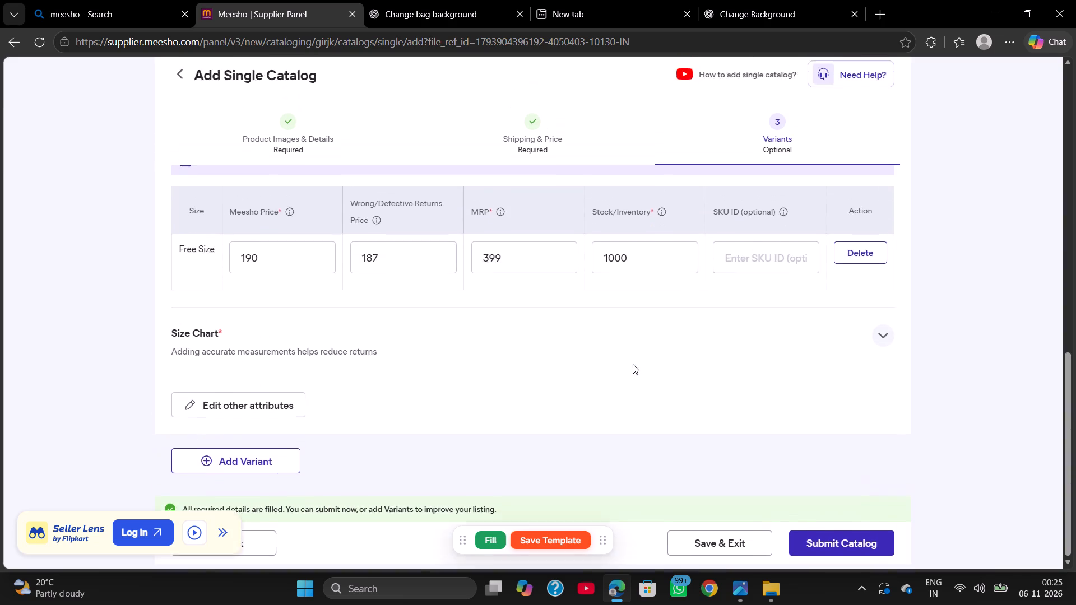
scroll(633, 364, down, 1)
click(233, 469)
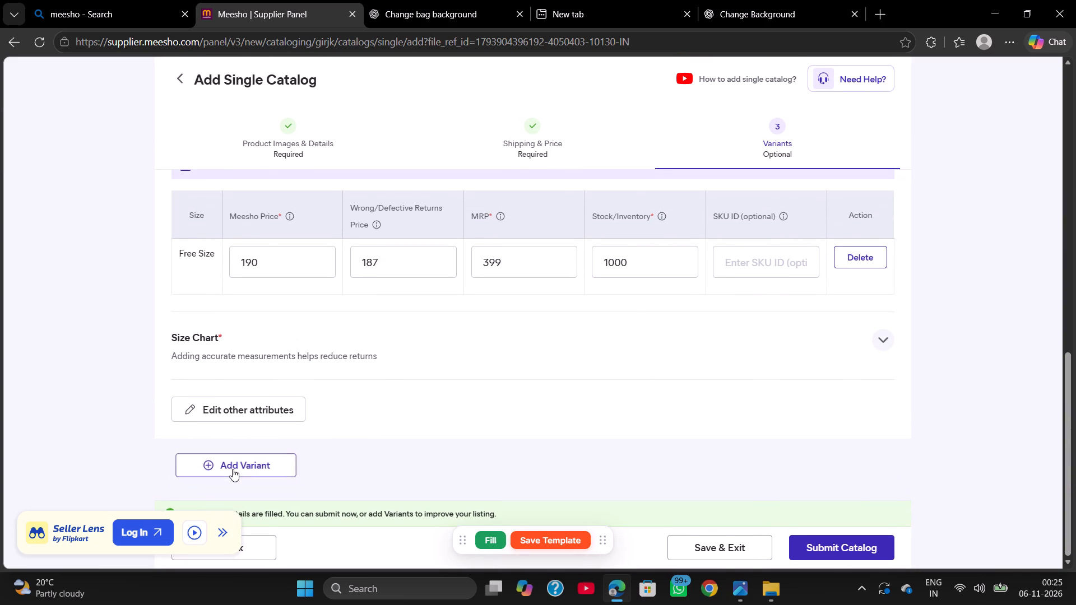
Upload the purple mandala handbag photo on a plain background, file 4e35636b, as Variant 2's front image.
scroll(332, 455, down, 2)
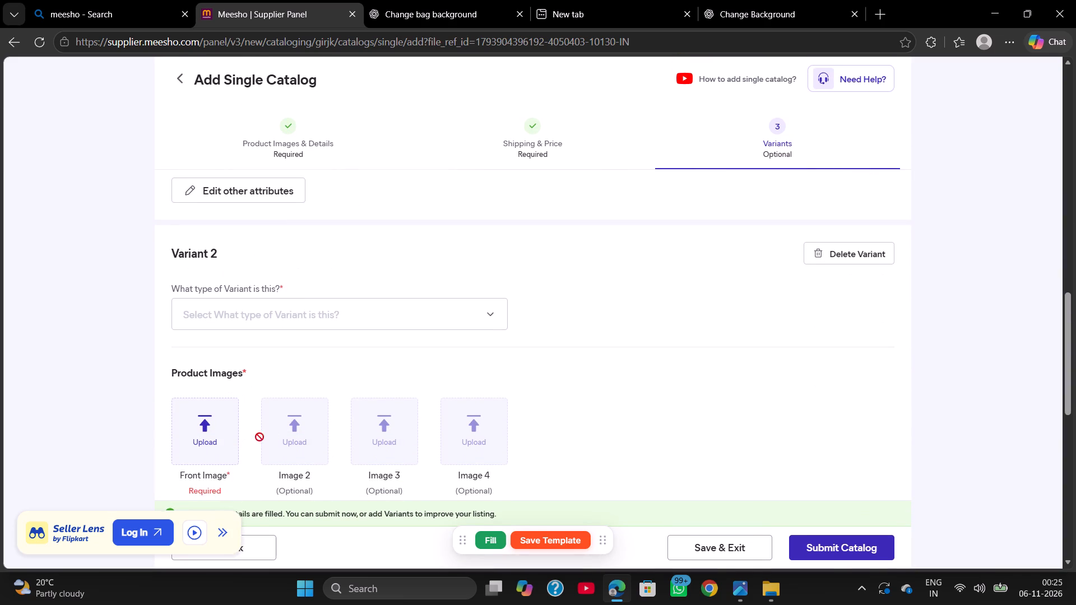
click(208, 429)
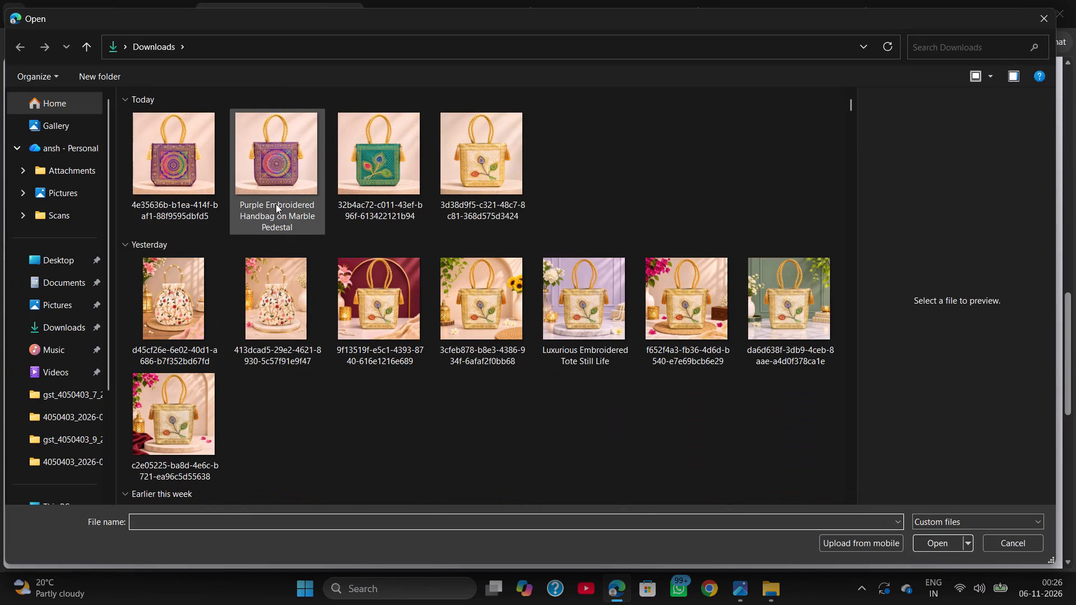
double_click(190, 160)
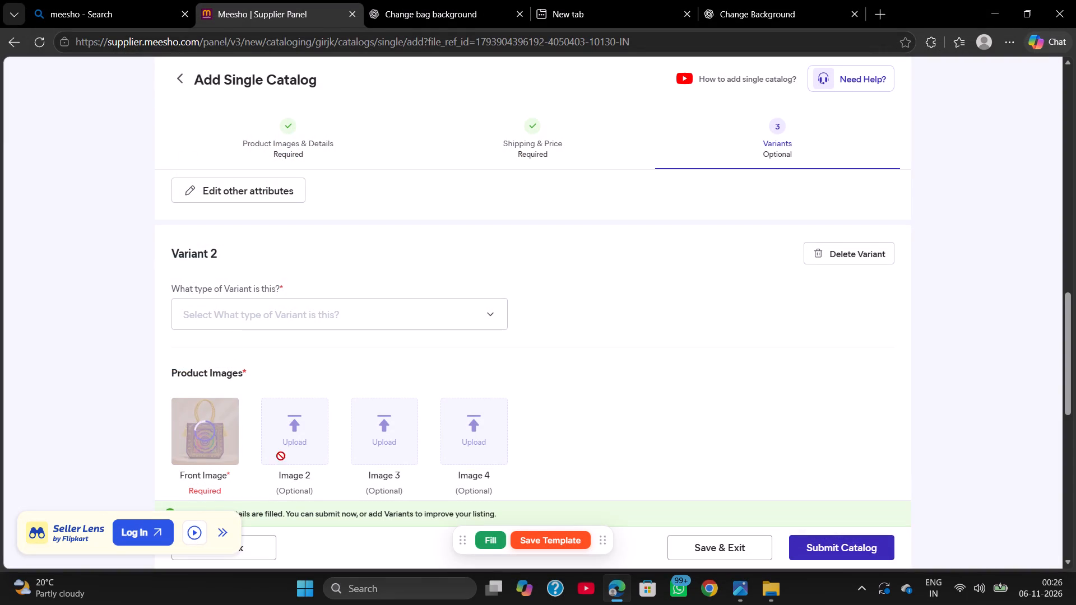
Upload the purple open-bag photo showing the inner zip pocket, file c65991fd, from Downloads as Variant 2's Image 2.
click(293, 434)
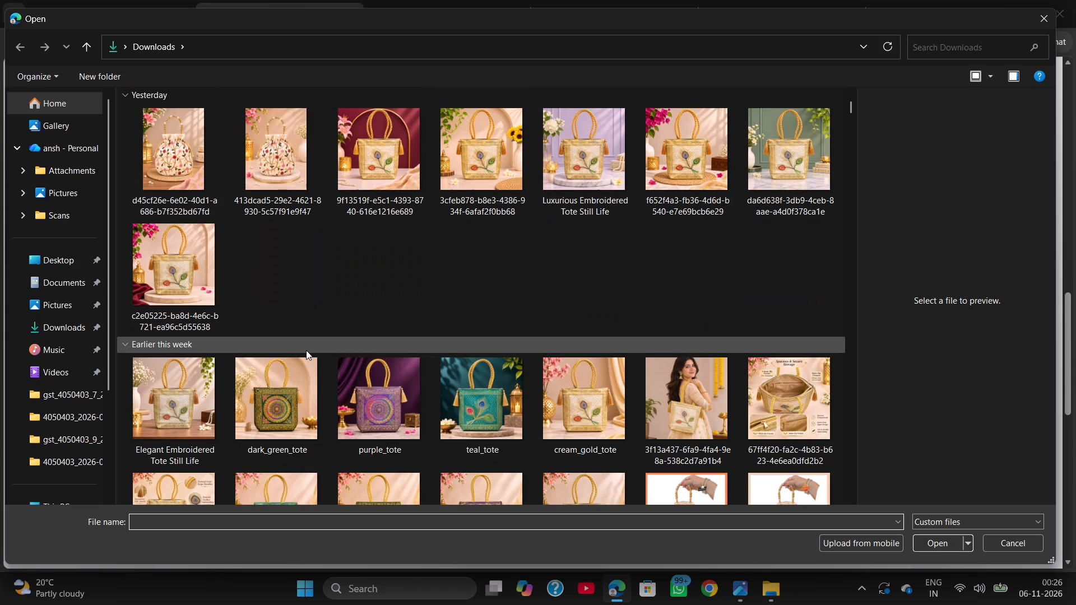
scroll(306, 350, up, 1)
scroll(306, 350, down, 1)
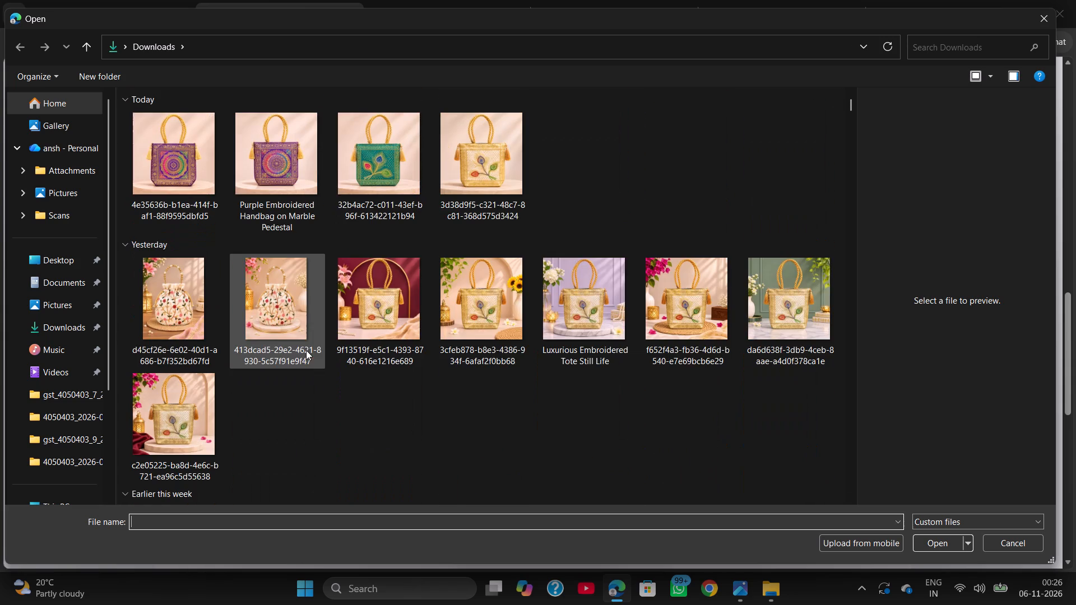
scroll(306, 350, down, 4)
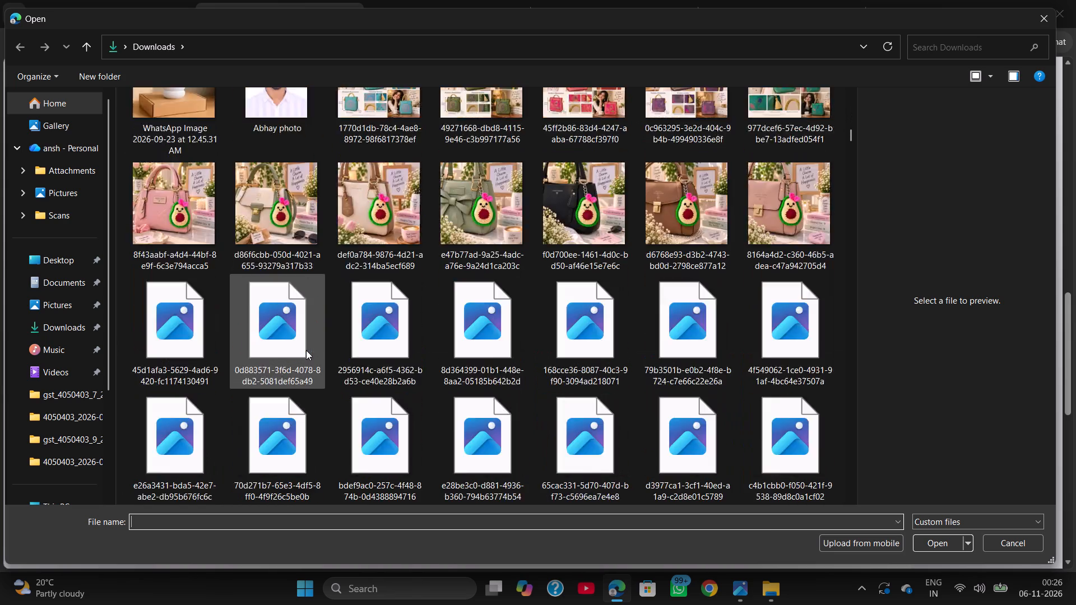
scroll(306, 350, down, 2)
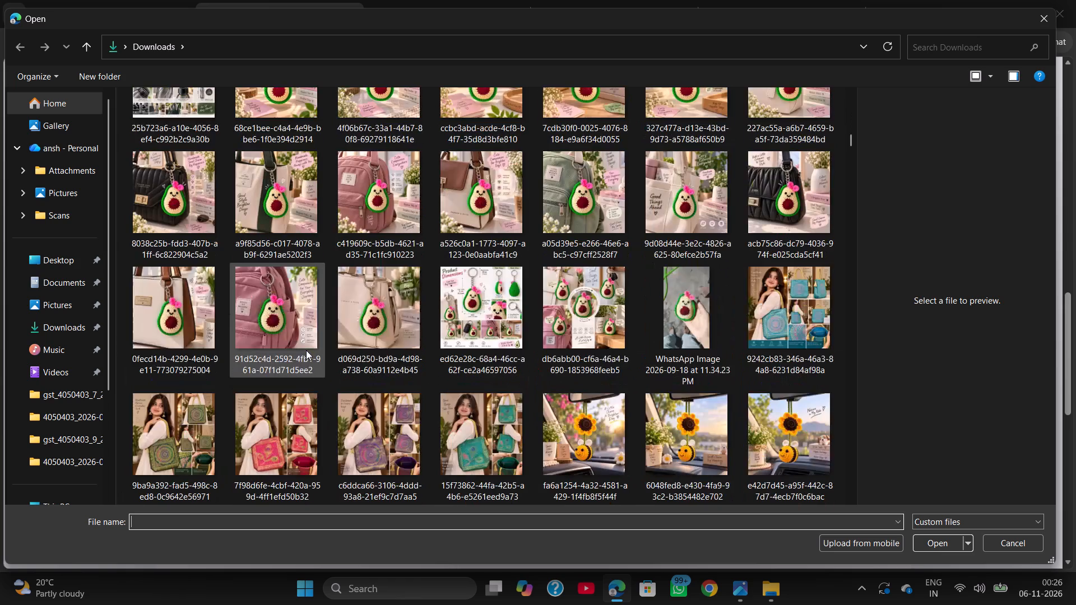
scroll(306, 350, down, 2)
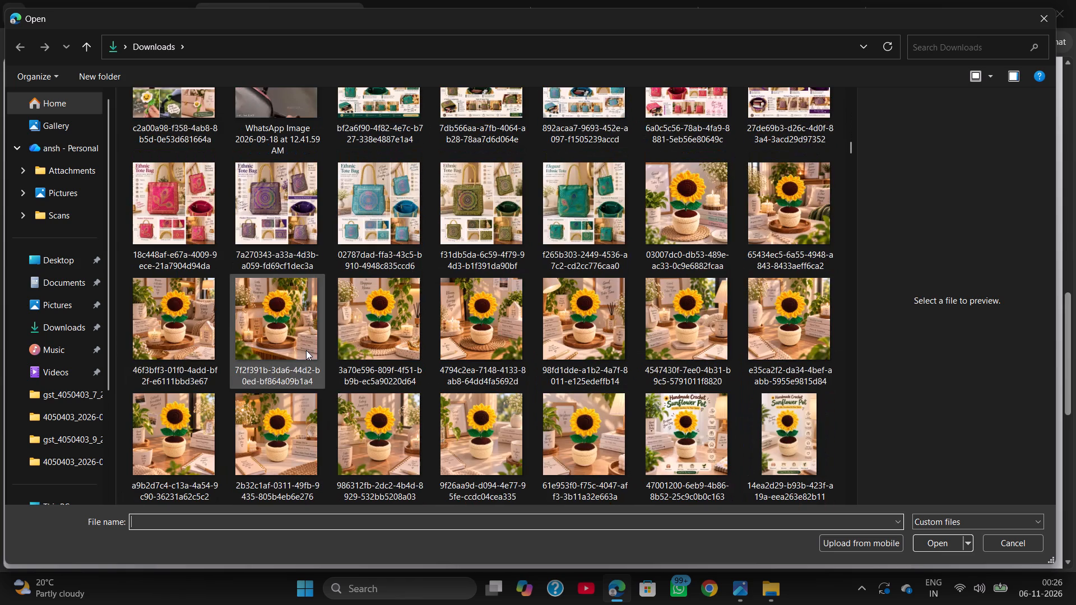
scroll(306, 350, up, 1)
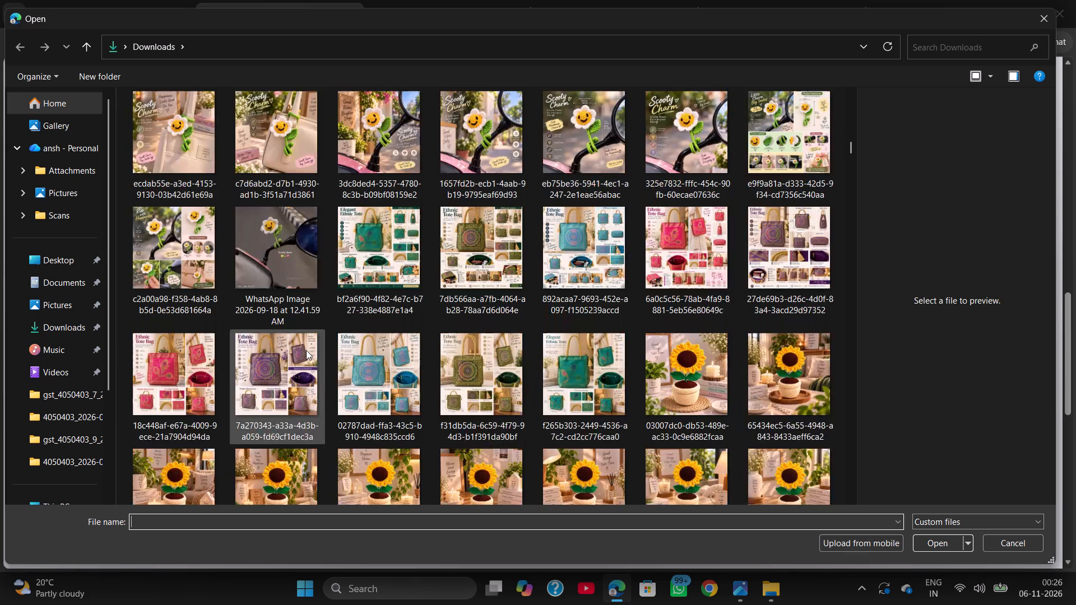
scroll(306, 350, up, 1)
scroll(306, 350, down, 2)
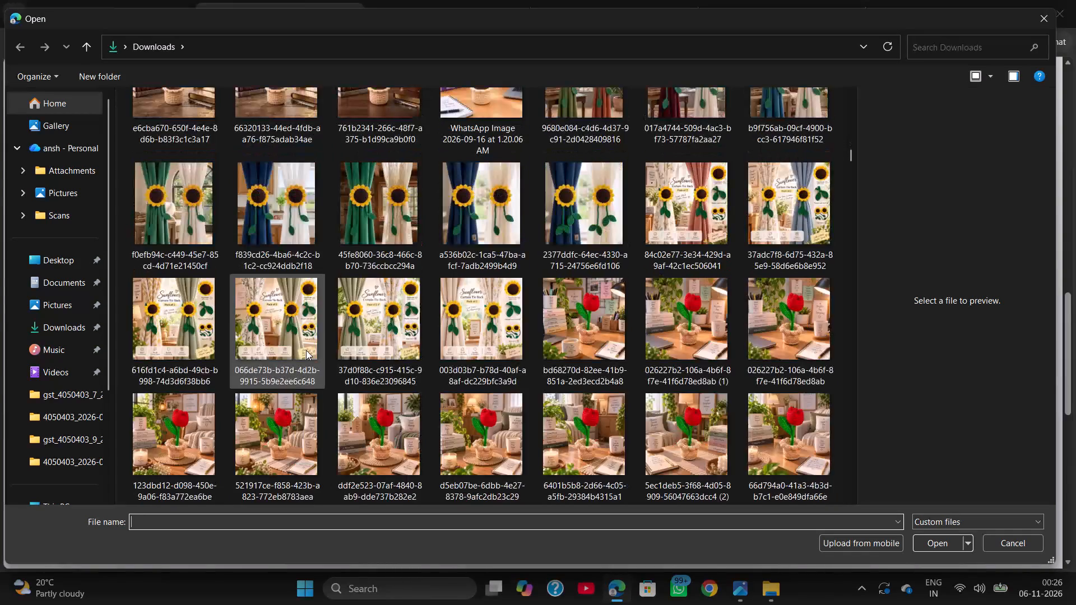
scroll(306, 350, down, 2)
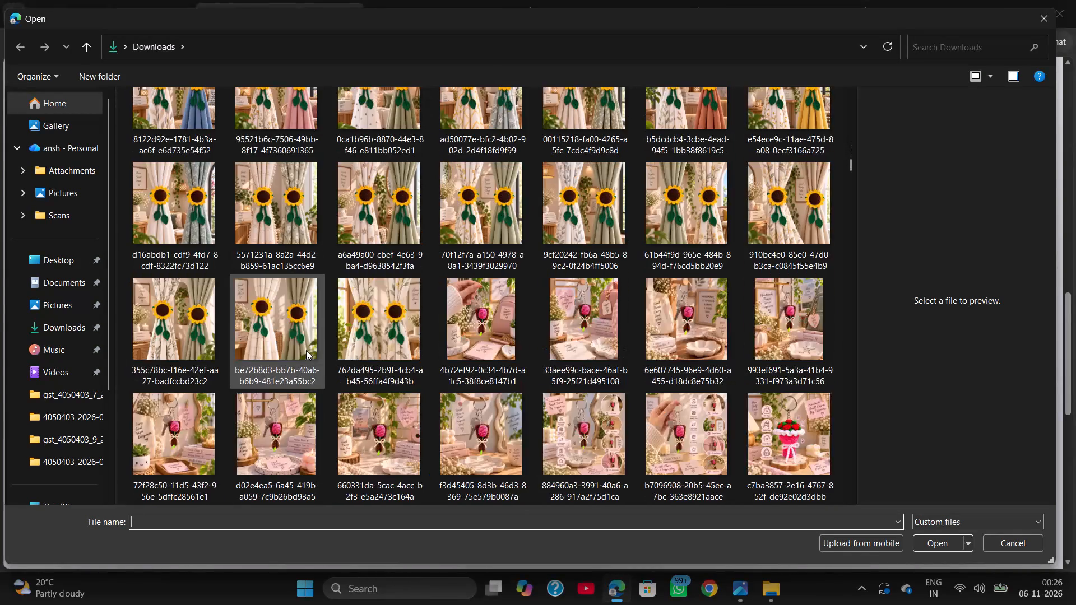
scroll(306, 350, down, 2)
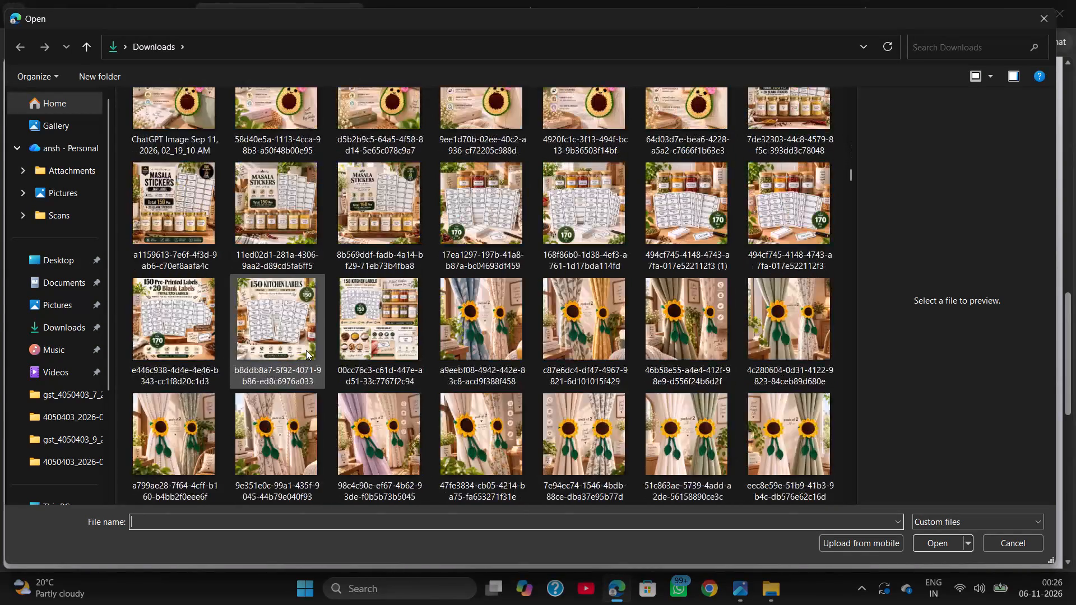
scroll(306, 350, down, 2)
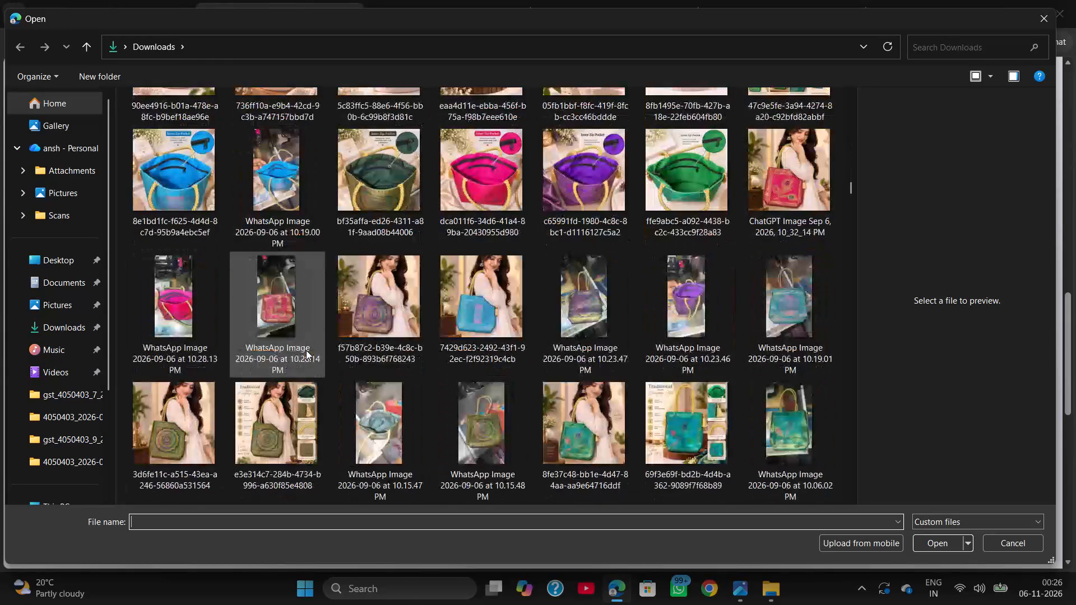
double_click(550, 193)
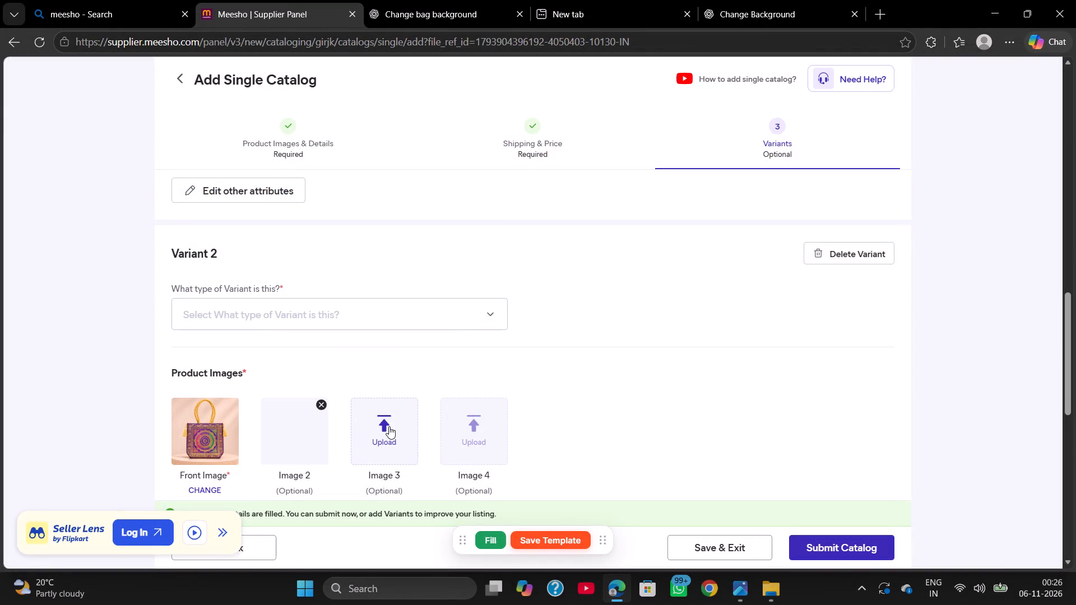
Upload the purple ethnic tote bag feature collage, file 27de69b3, from Downloads as Variant 2's Image 3.
click(389, 426)
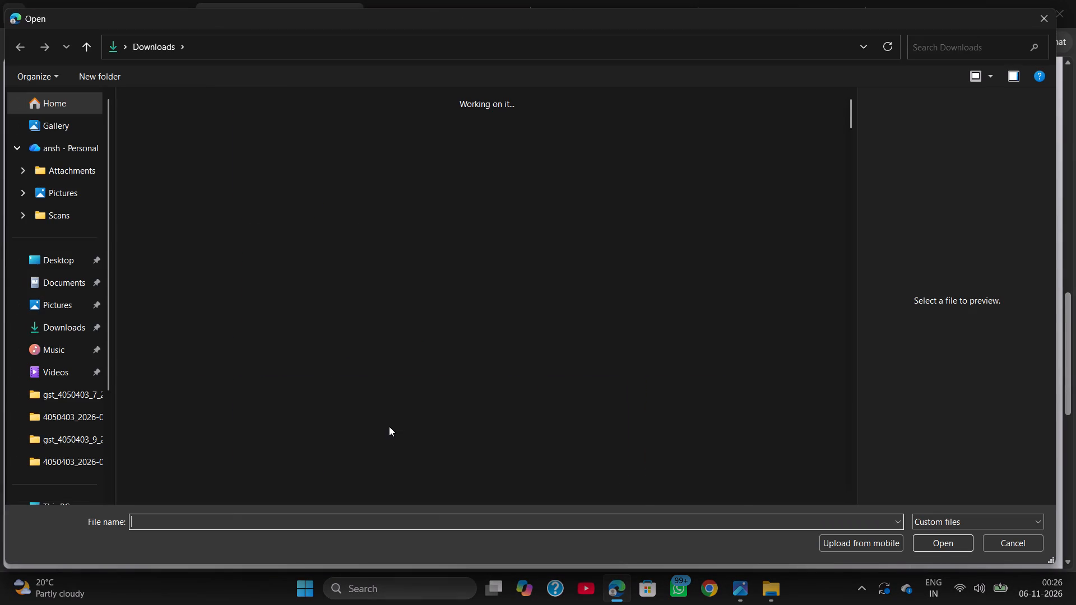
scroll(384, 339, down, 1)
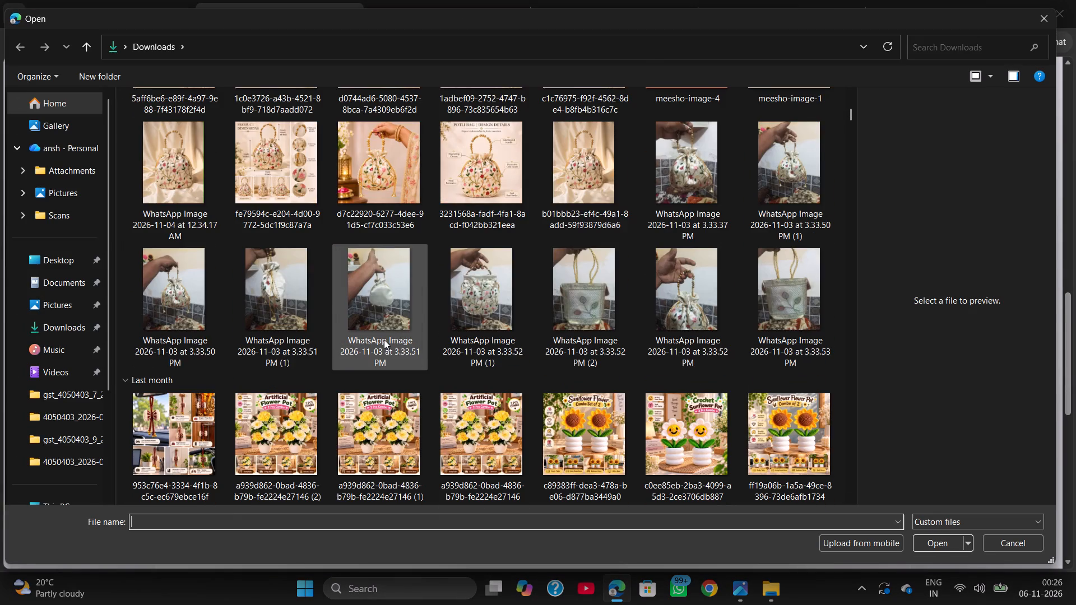
scroll(384, 339, down, 2)
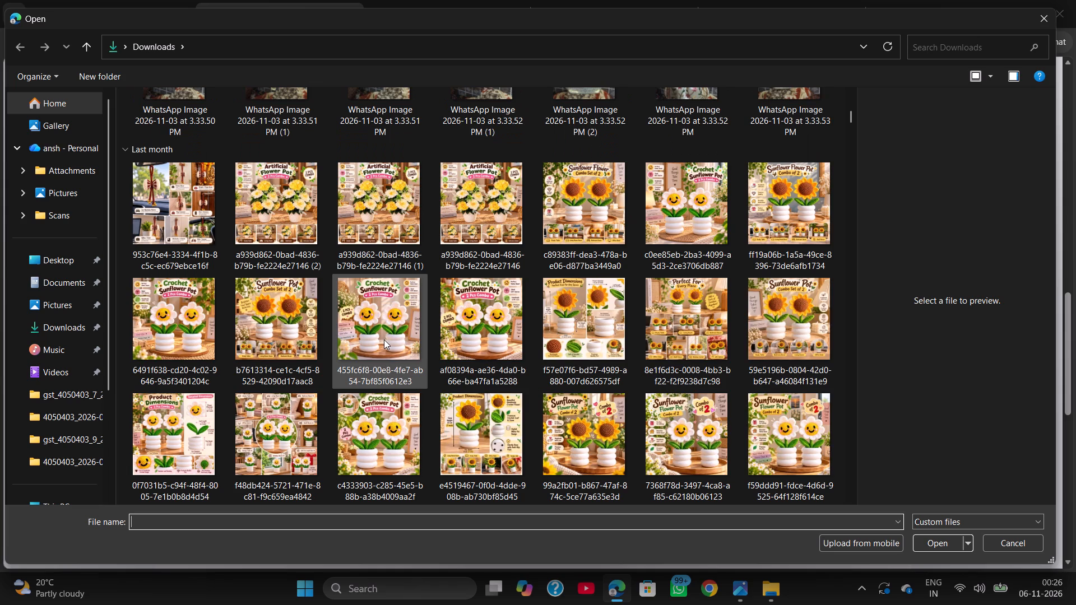
scroll(384, 339, down, 2)
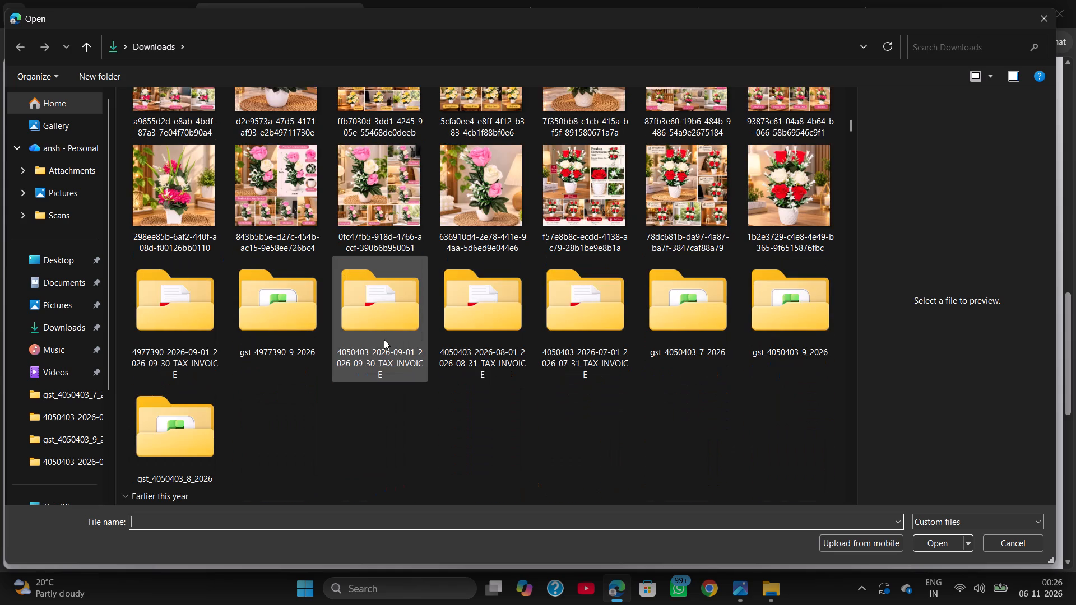
scroll(384, 339, down, 2)
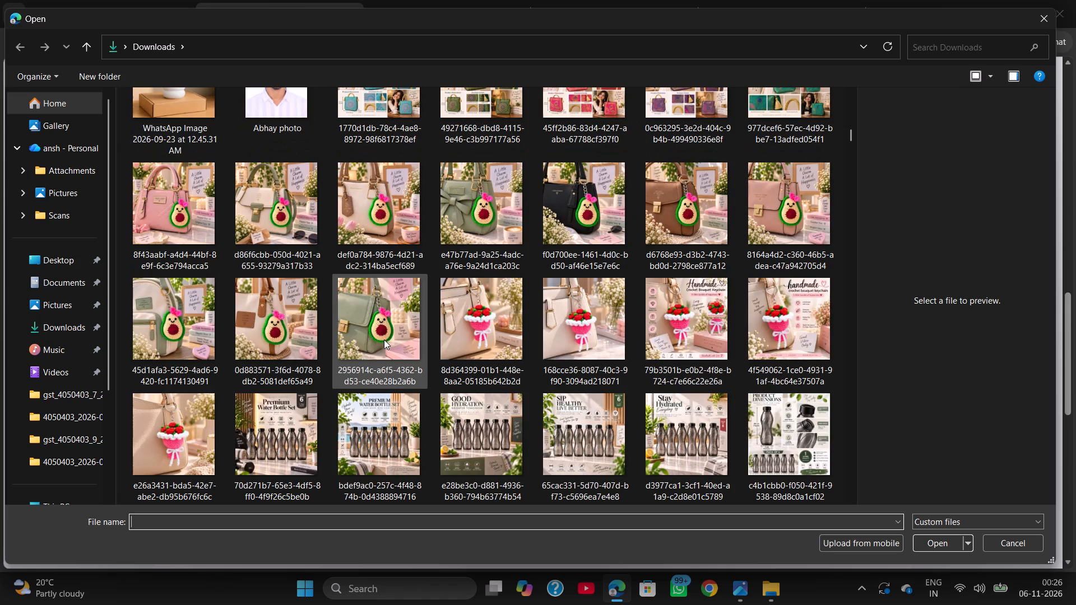
scroll(384, 339, down, 2)
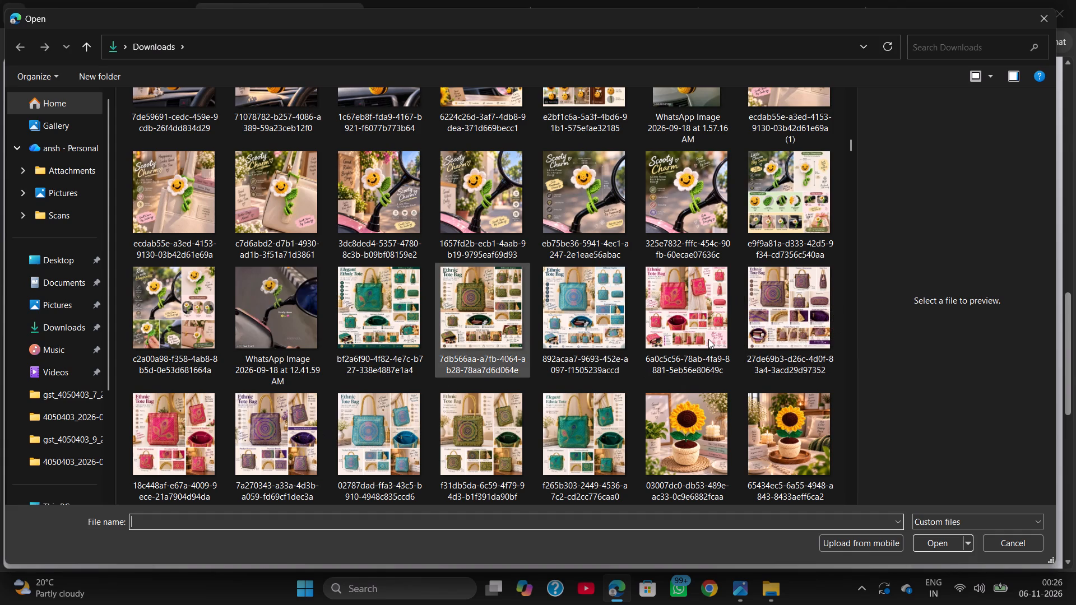
double_click(765, 289)
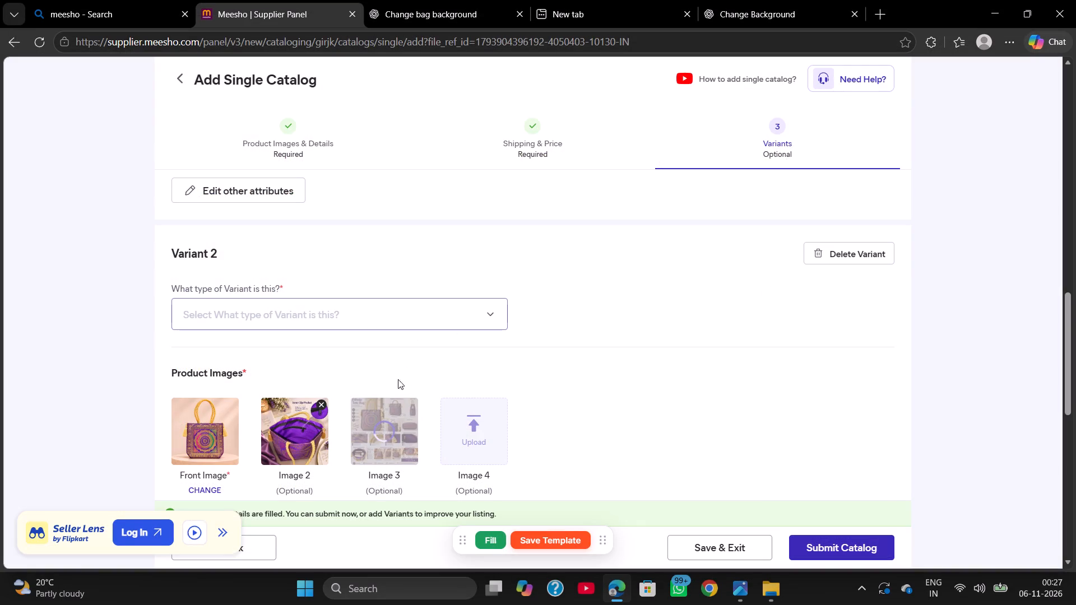
Upload the collage of a woman carrying the purple tote bag from Downloads as Variant 2's Image 4.
click(471, 421)
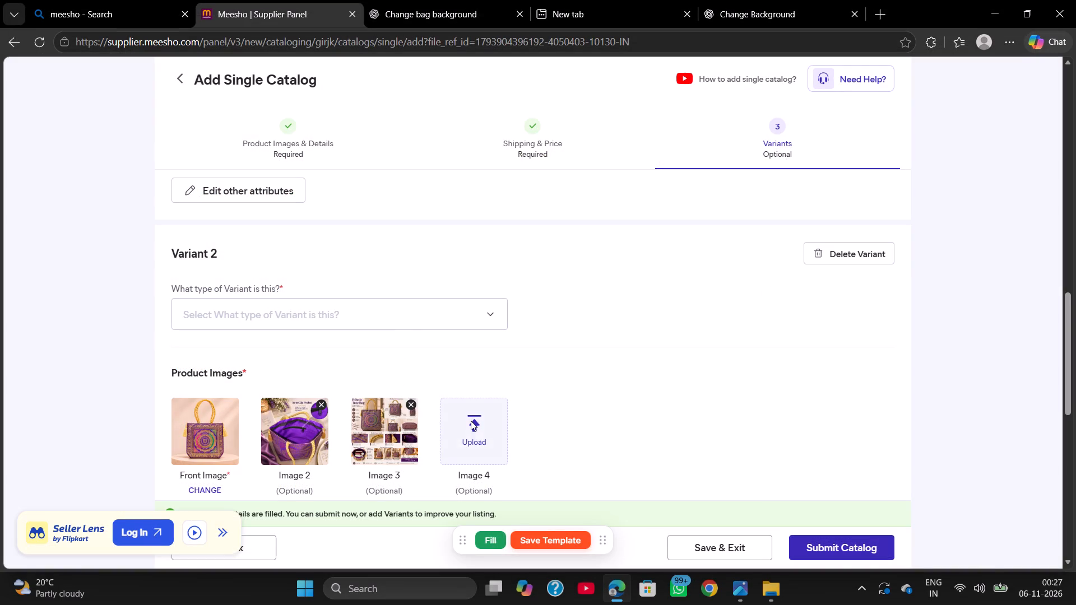
scroll(414, 309, down, 1)
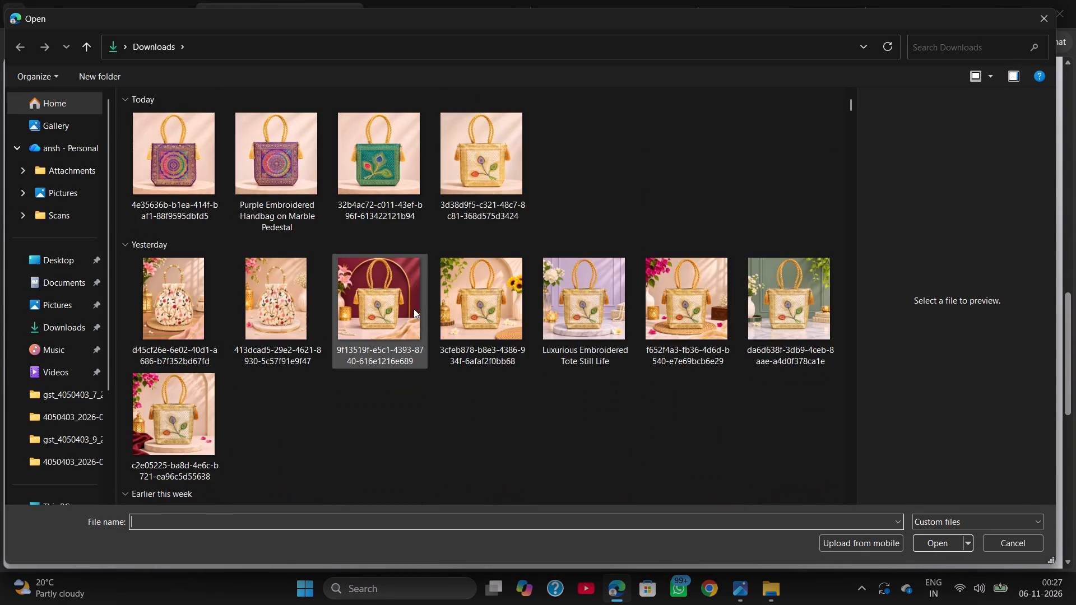
scroll(414, 309, down, 2)
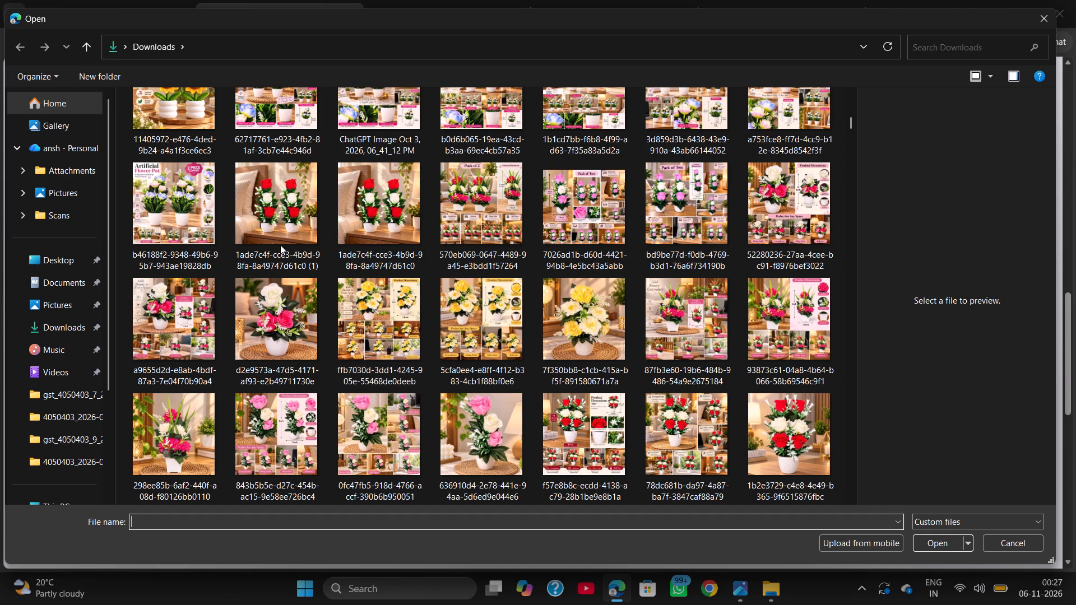
scroll(294, 241, down, 3)
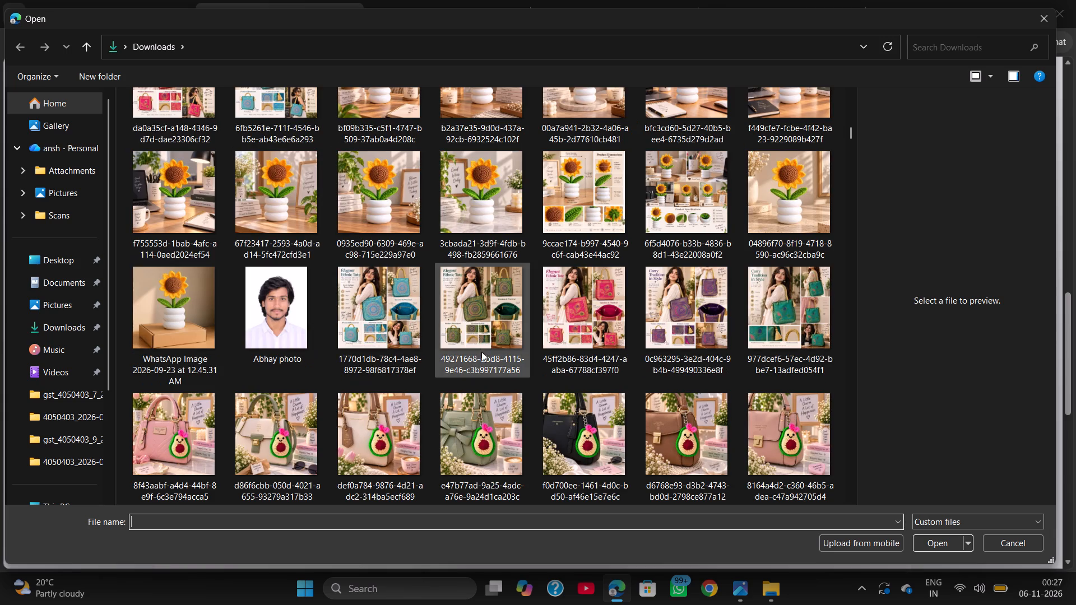
scroll(575, 355, down, 2)
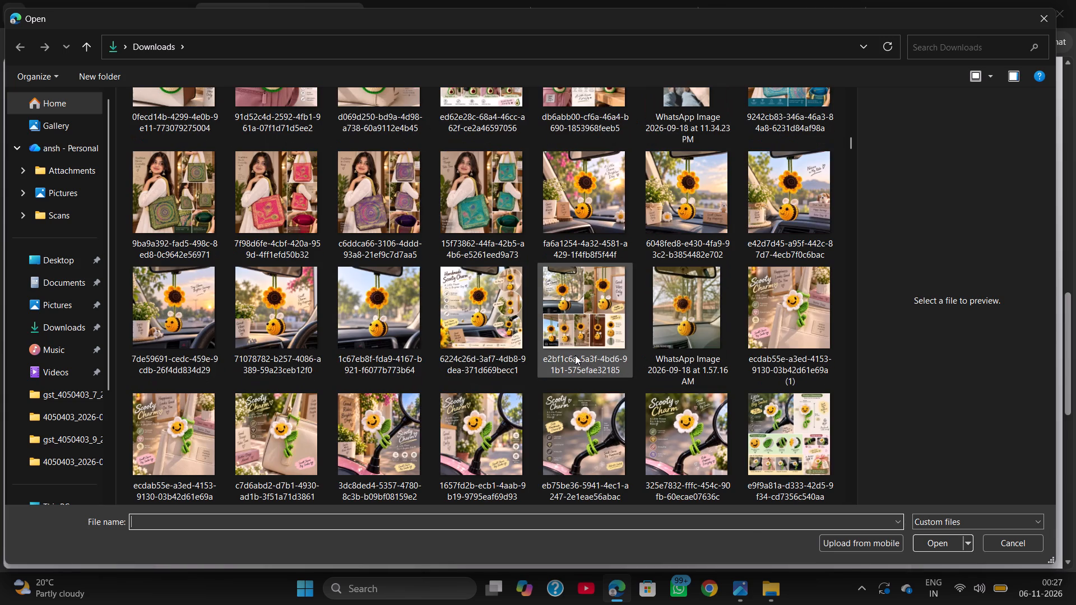
scroll(575, 355, down, 1)
double_click(405, 196)
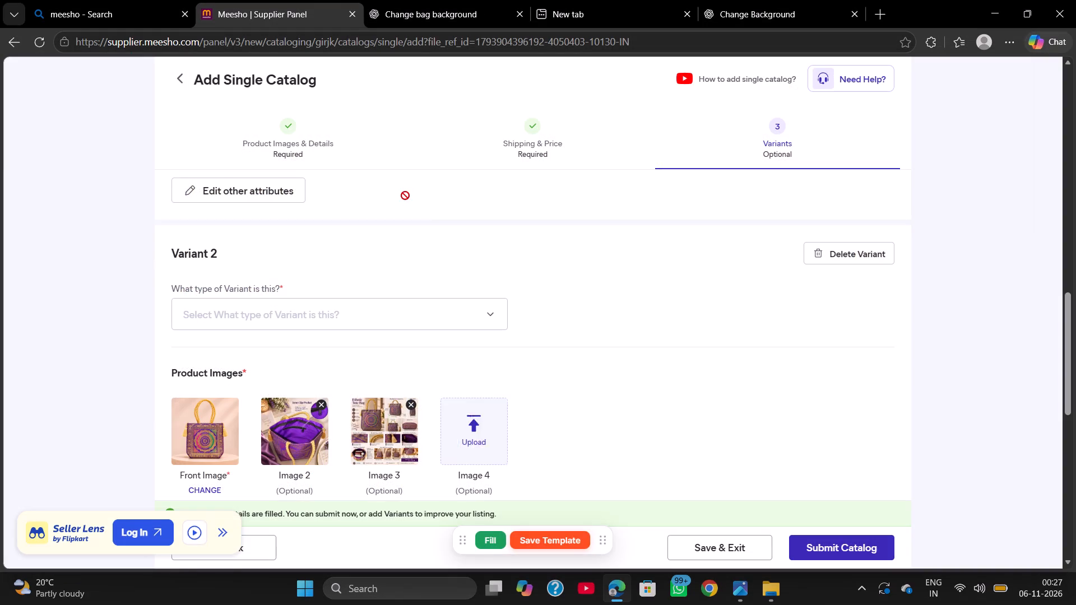
Auto-generate Variant 2's product name from its uploaded images and details.
scroll(536, 343, down, 3)
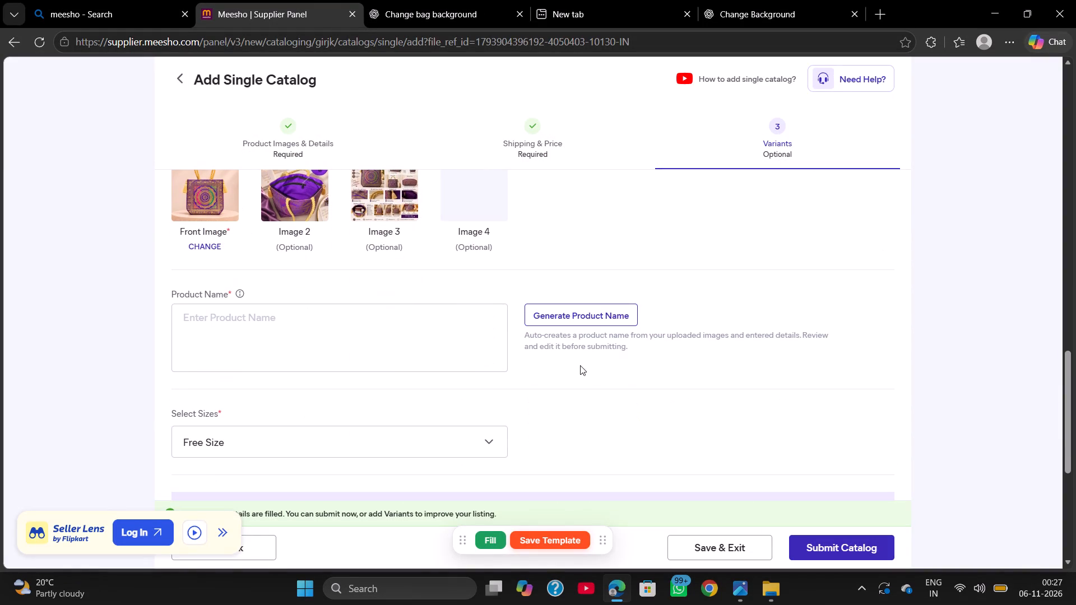
click(568, 304)
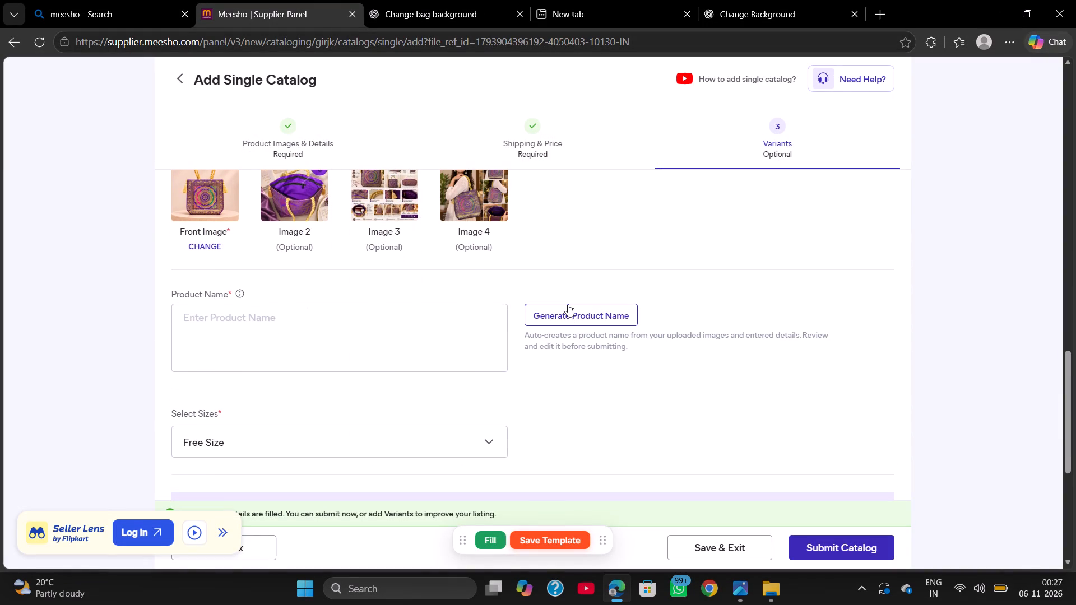
click(573, 310)
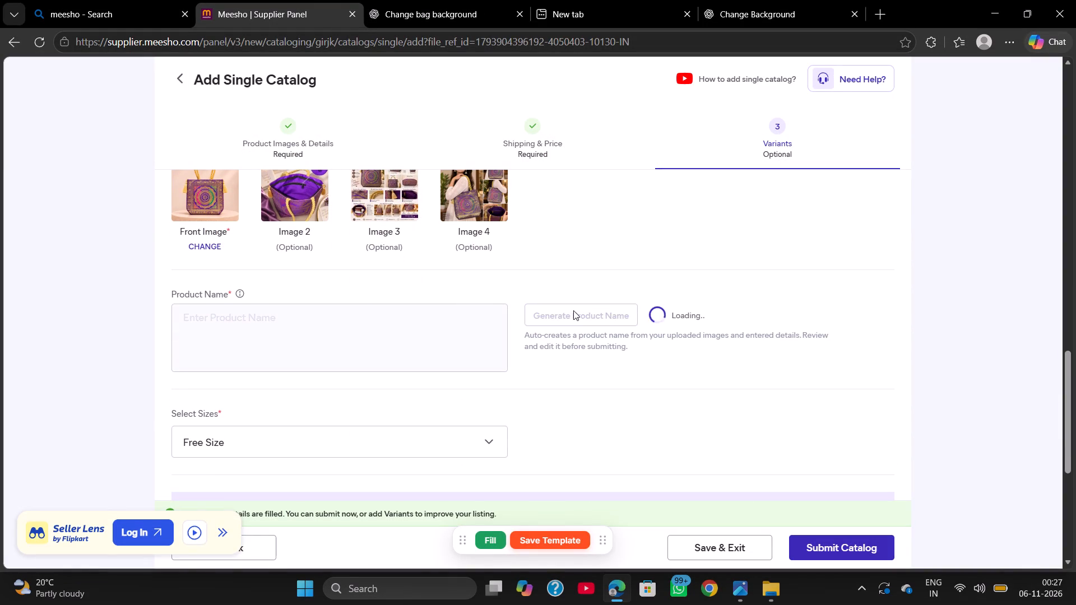
Look through Variant 2's variant type, images, size, price and stock fields.
scroll(573, 310, up, 2)
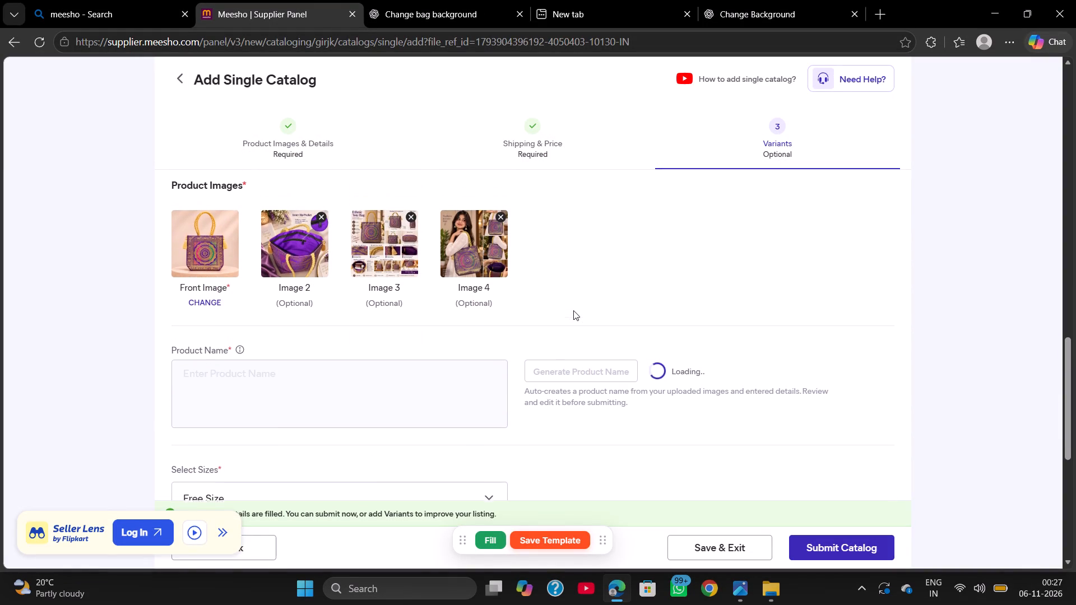
scroll(573, 310, up, 3)
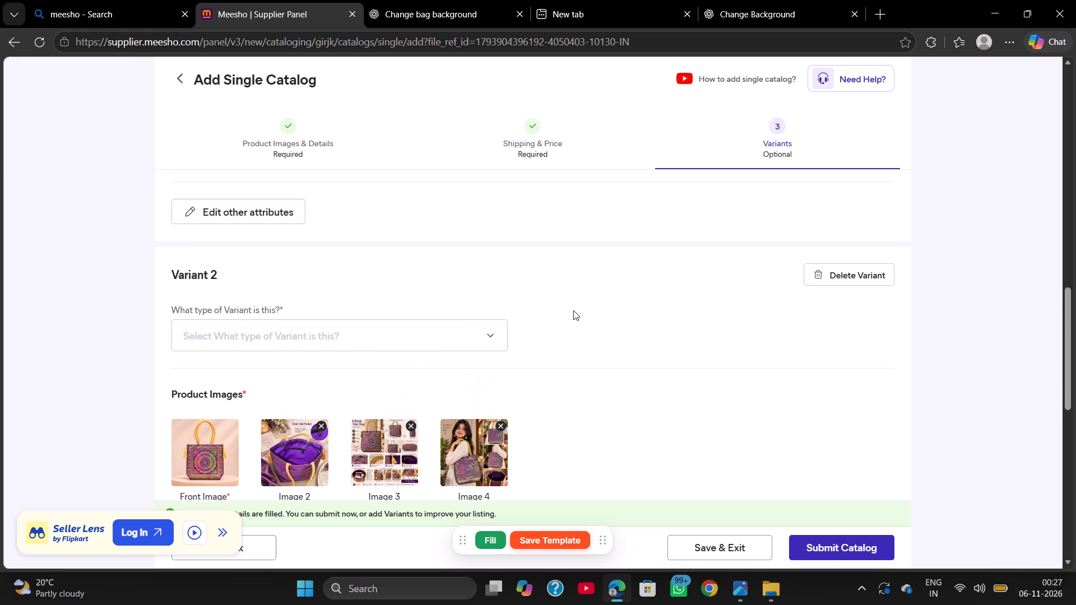
scroll(573, 310, up, 1)
scroll(554, 392, down, 4)
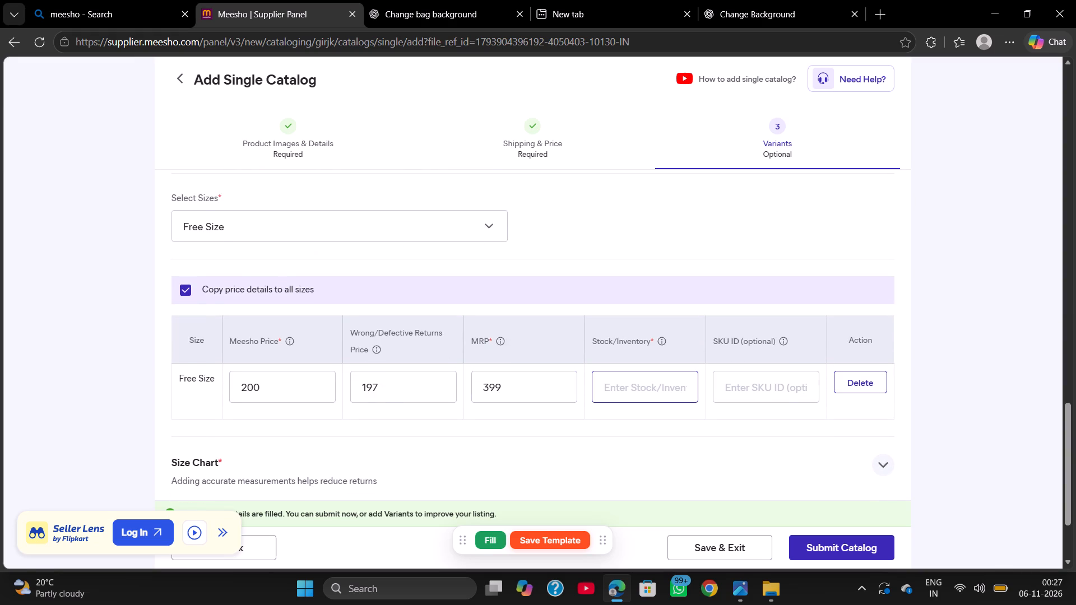
scroll(661, 383, down, 2)
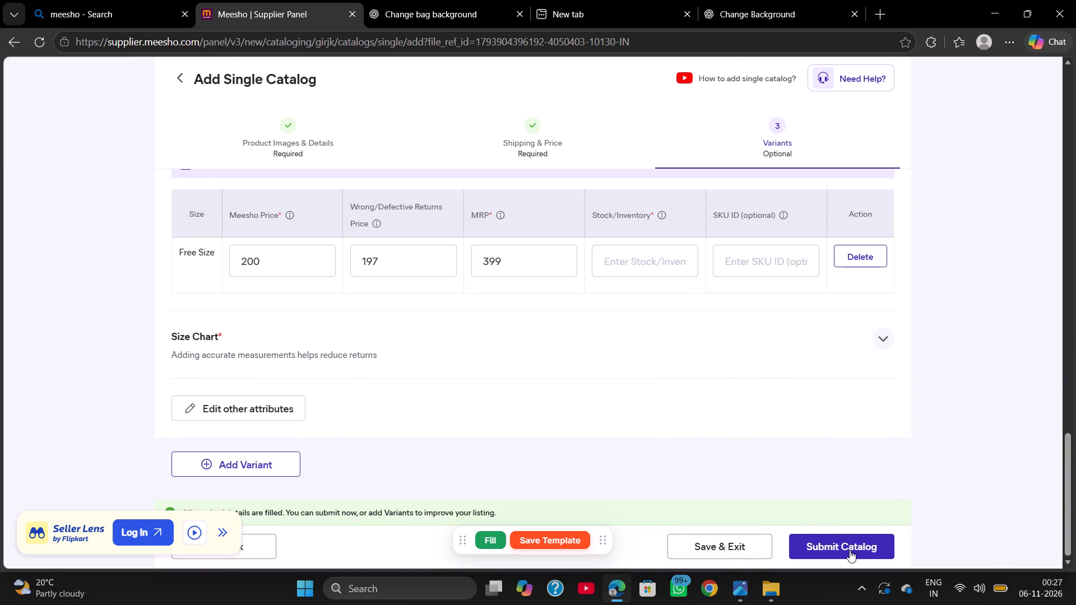
Set Variant 2's variant type to Pattern and choose Embroidered as its pattern.
click(850, 550)
click(330, 315)
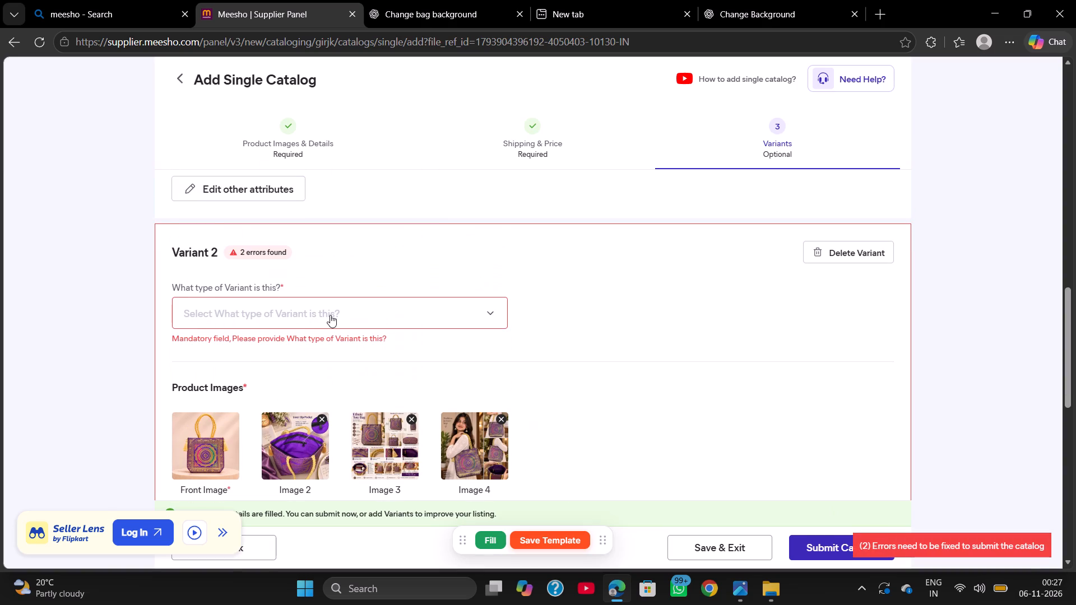
click(216, 409)
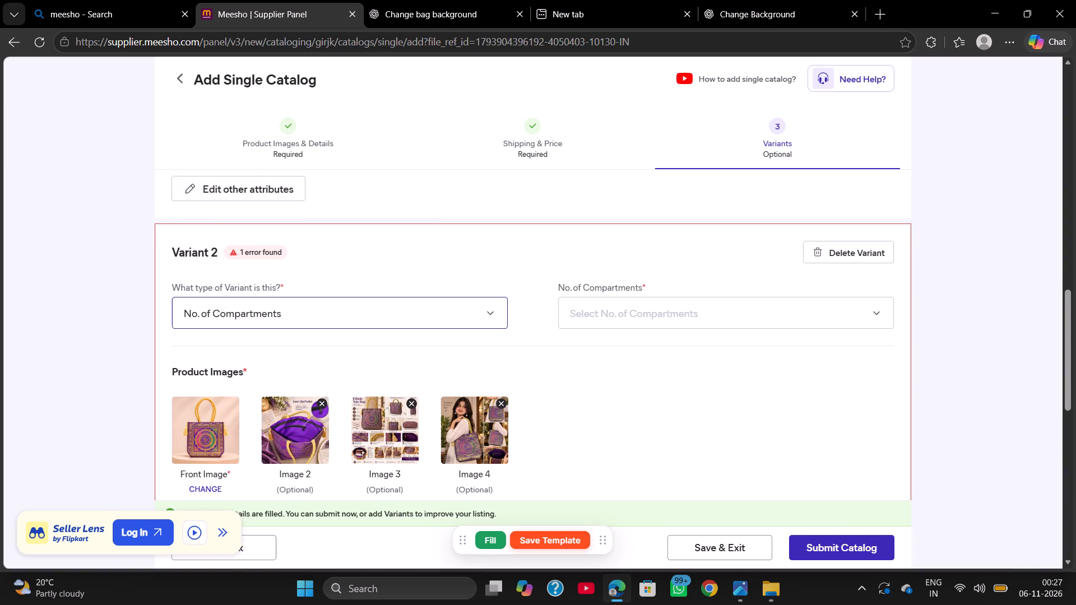
click(272, 306)
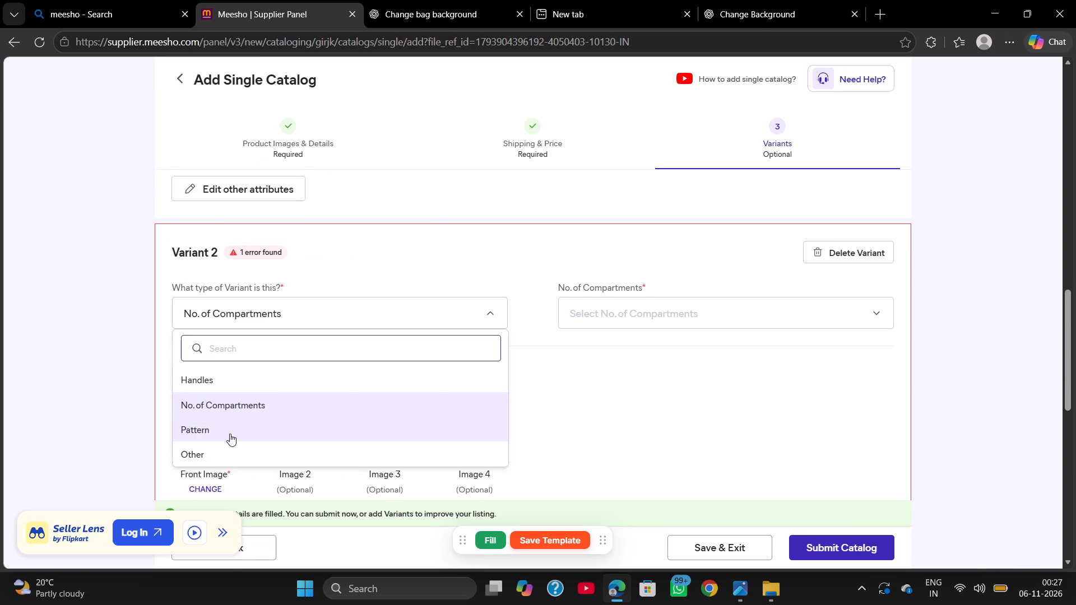
click(230, 434)
click(638, 298)
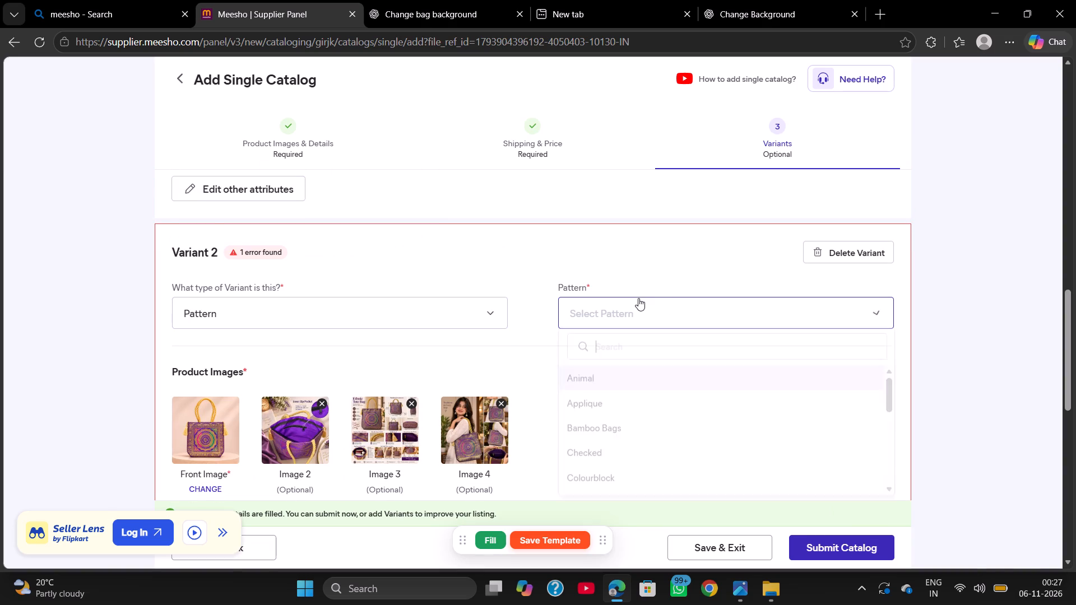
scroll(597, 466, down, 1)
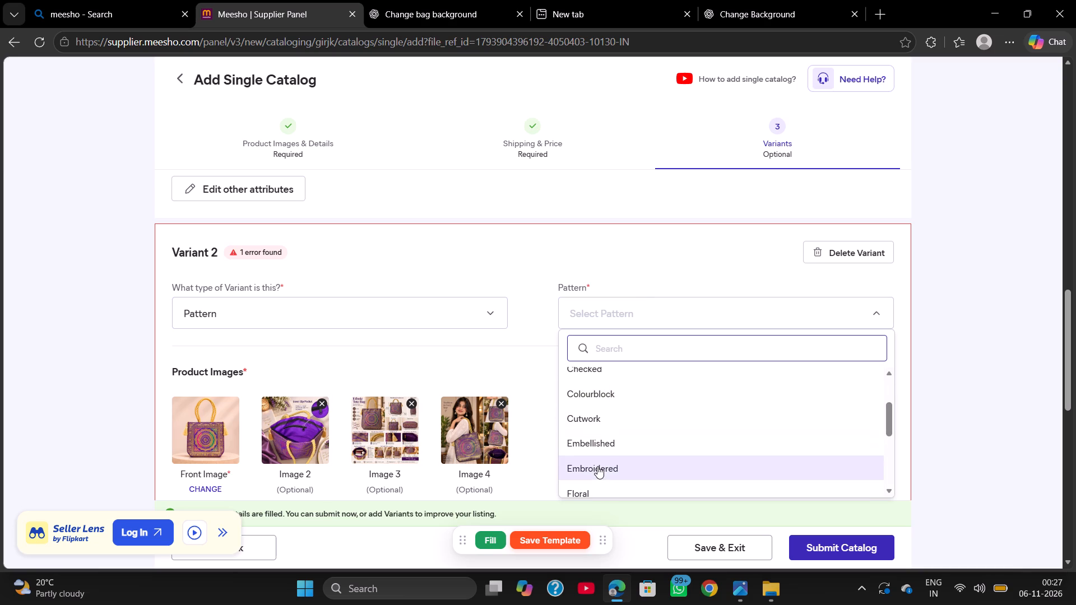
click(597, 466)
Set Variant 2's Free Size stock/inventory to 1000.
click(838, 552)
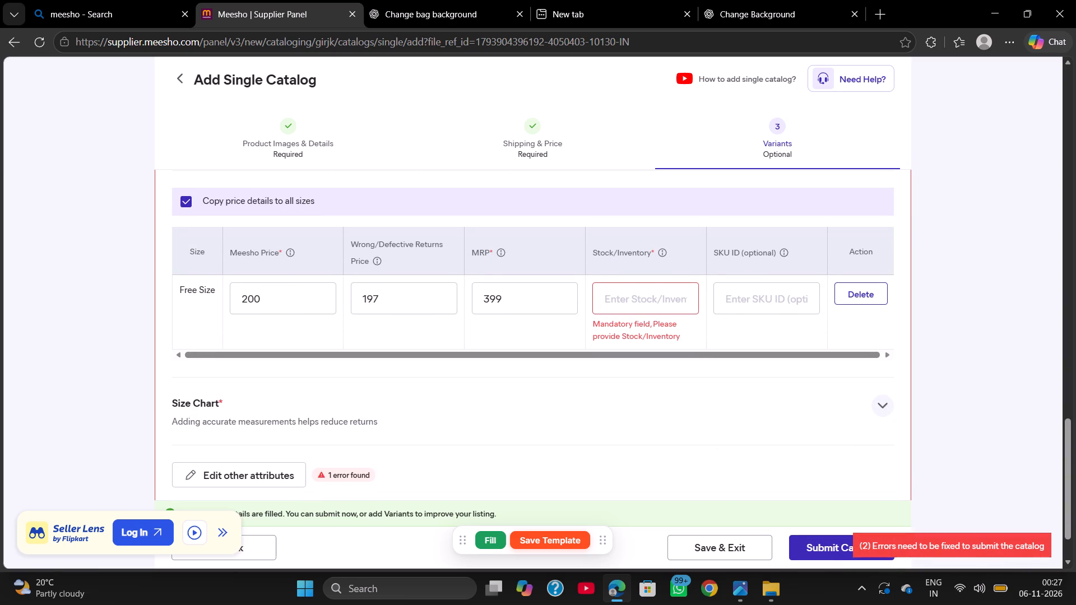
click(633, 291)
text(1000)
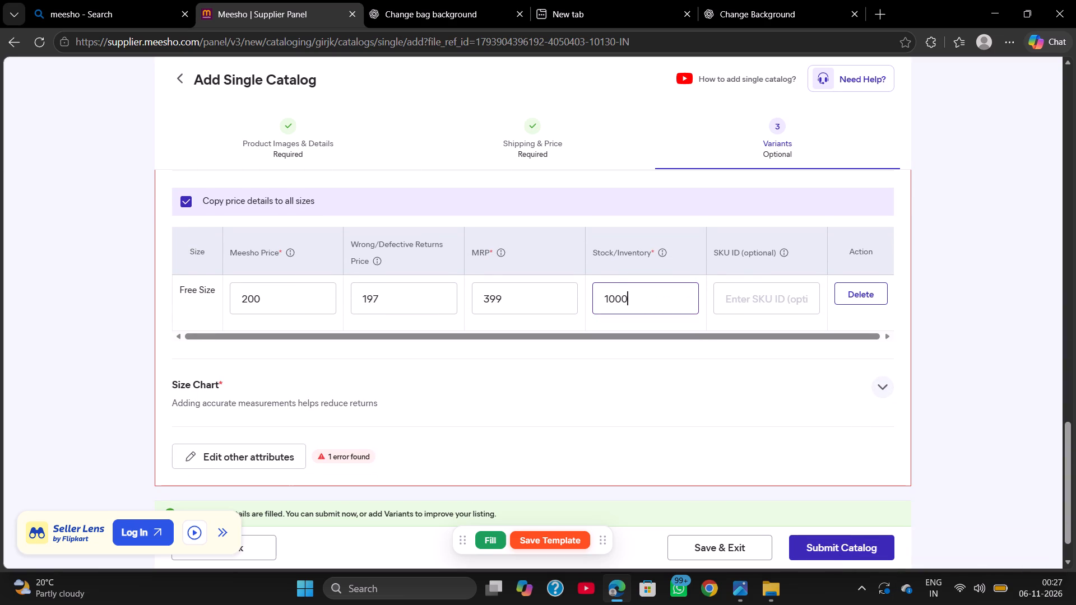
Set Variant 2's No. of Compartments attribute to 2 and save the attribute details.
click(819, 551)
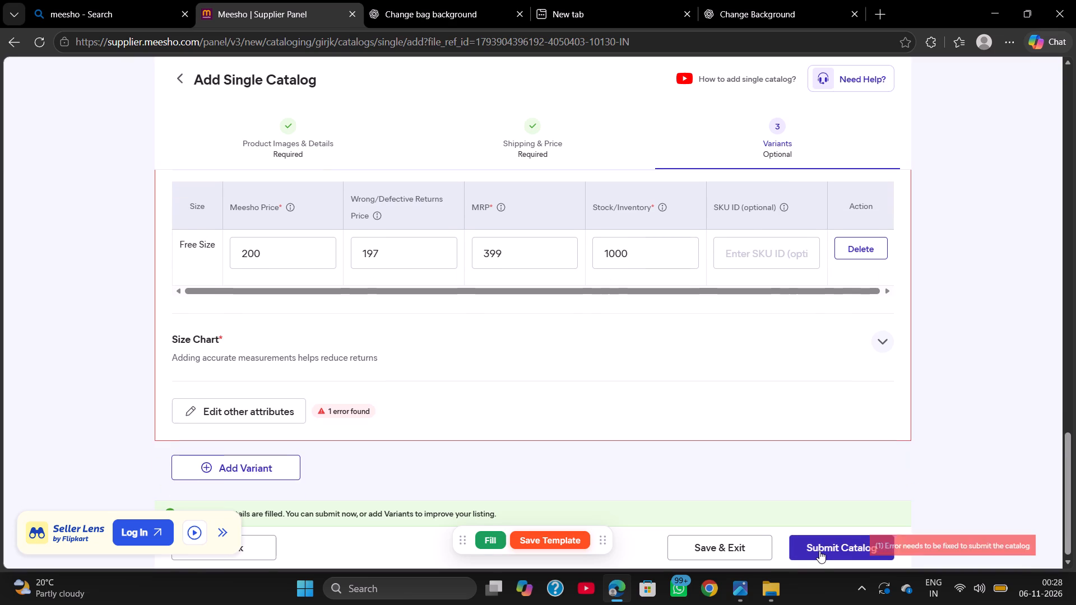
click(262, 403)
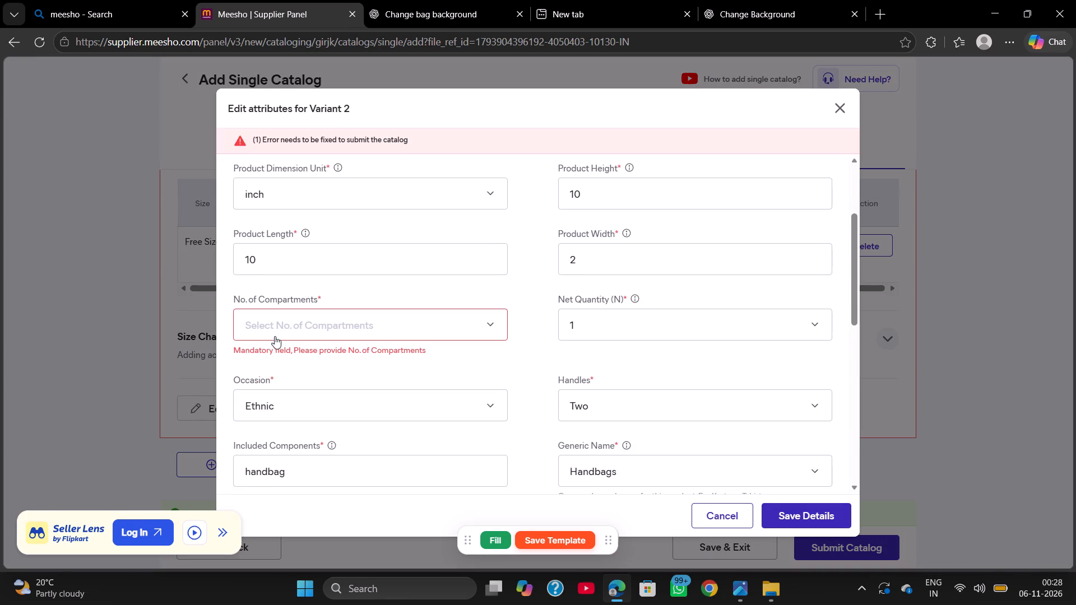
click(275, 332)
click(275, 418)
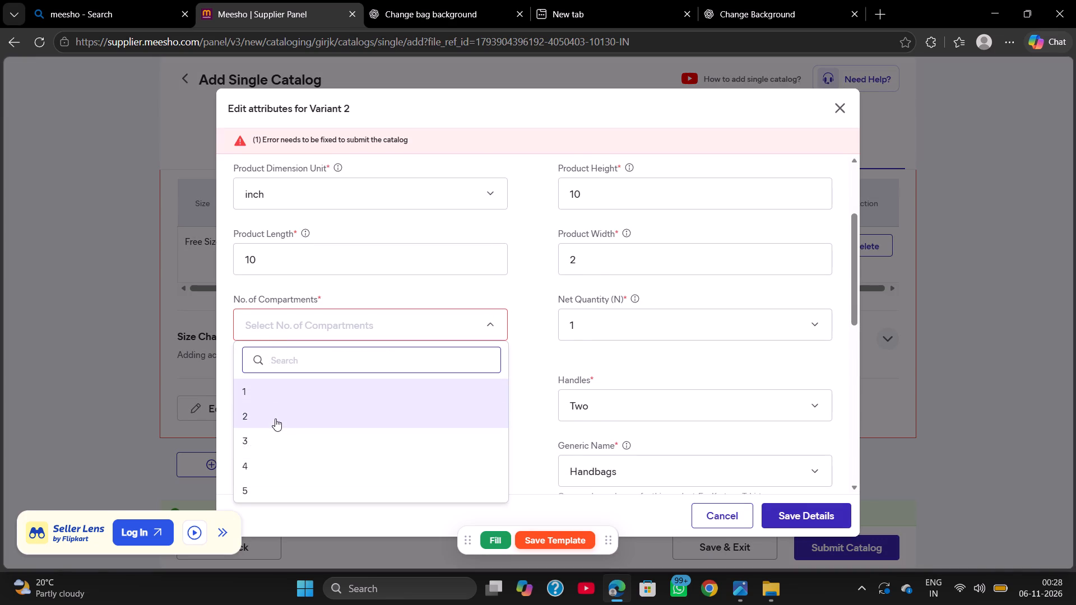
click(804, 512)
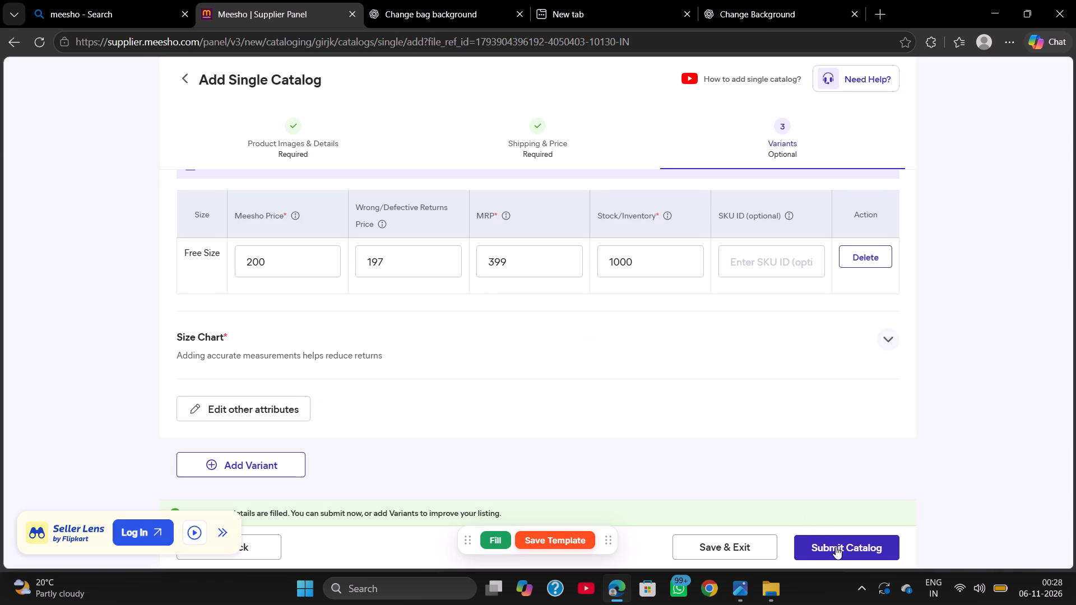
Submit the handbag catalog, then dismiss the ad campaign offer and the upload message to return to the single uploads list.
click(836, 547)
click(585, 394)
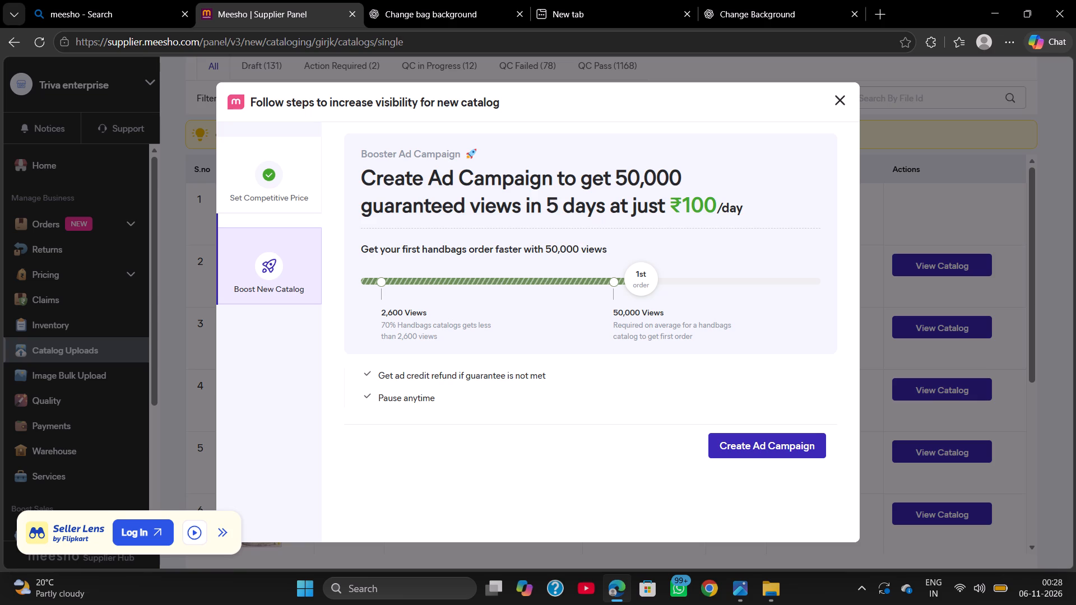
click(843, 100)
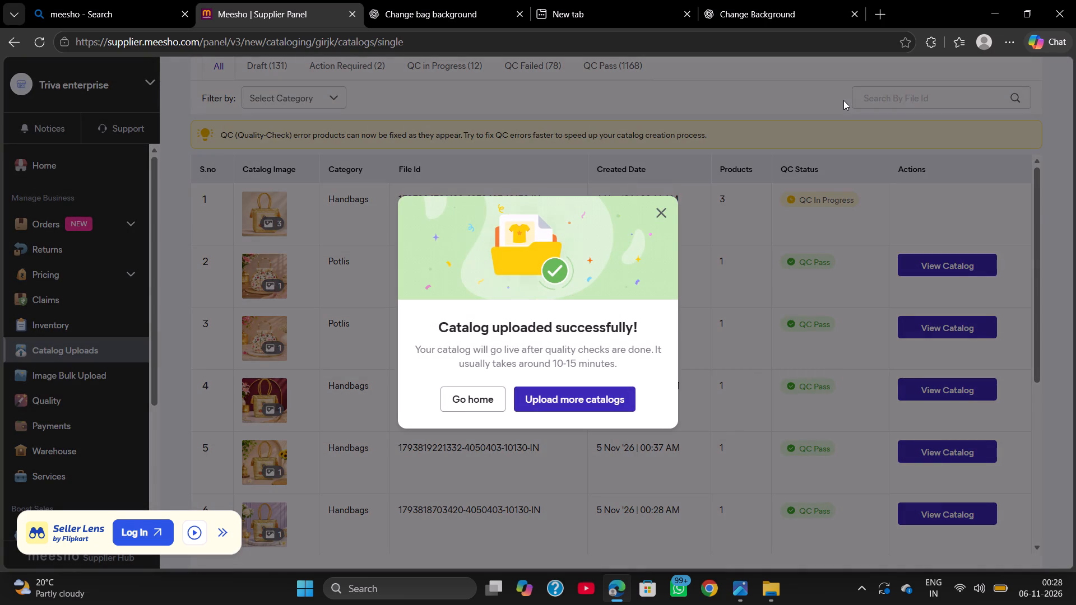
click(660, 212)
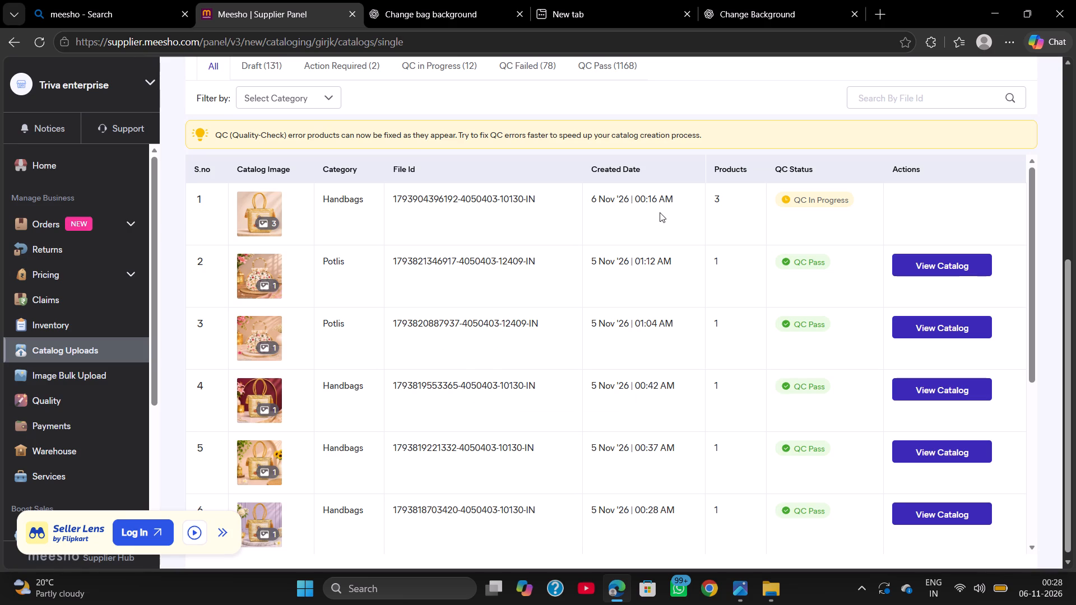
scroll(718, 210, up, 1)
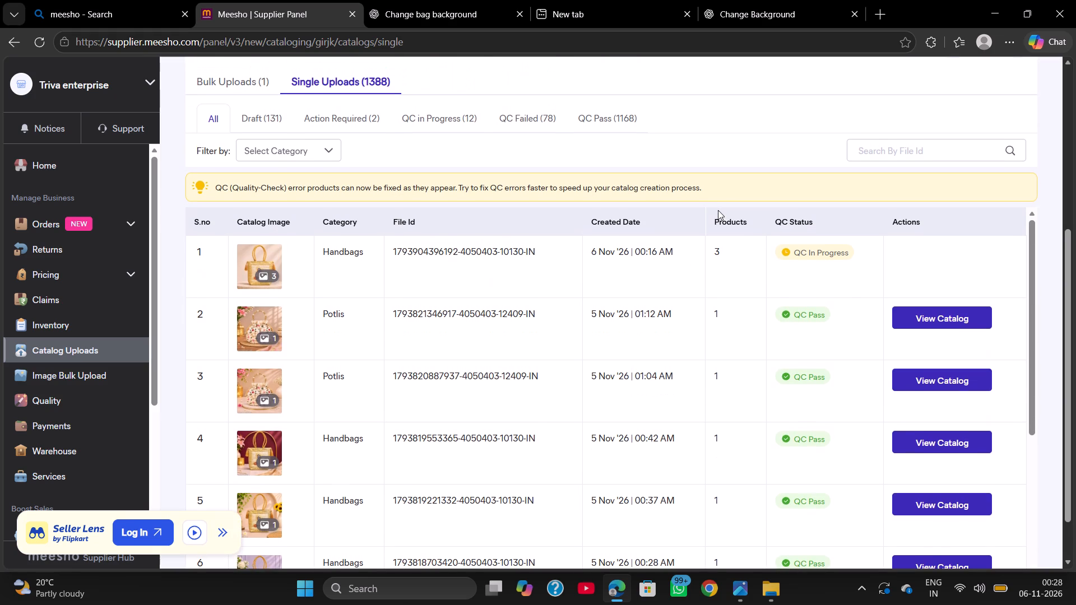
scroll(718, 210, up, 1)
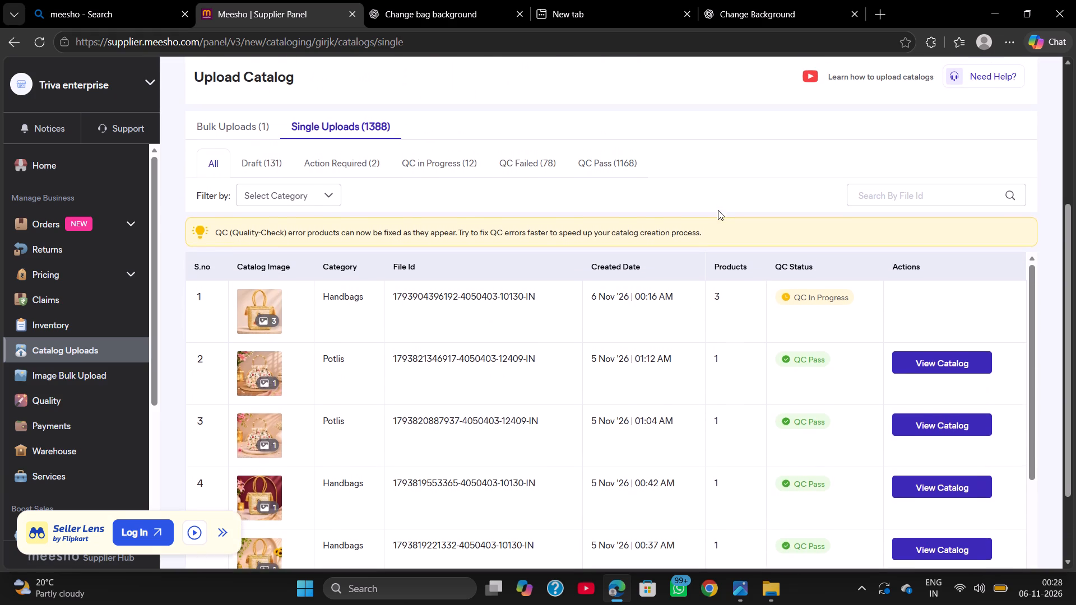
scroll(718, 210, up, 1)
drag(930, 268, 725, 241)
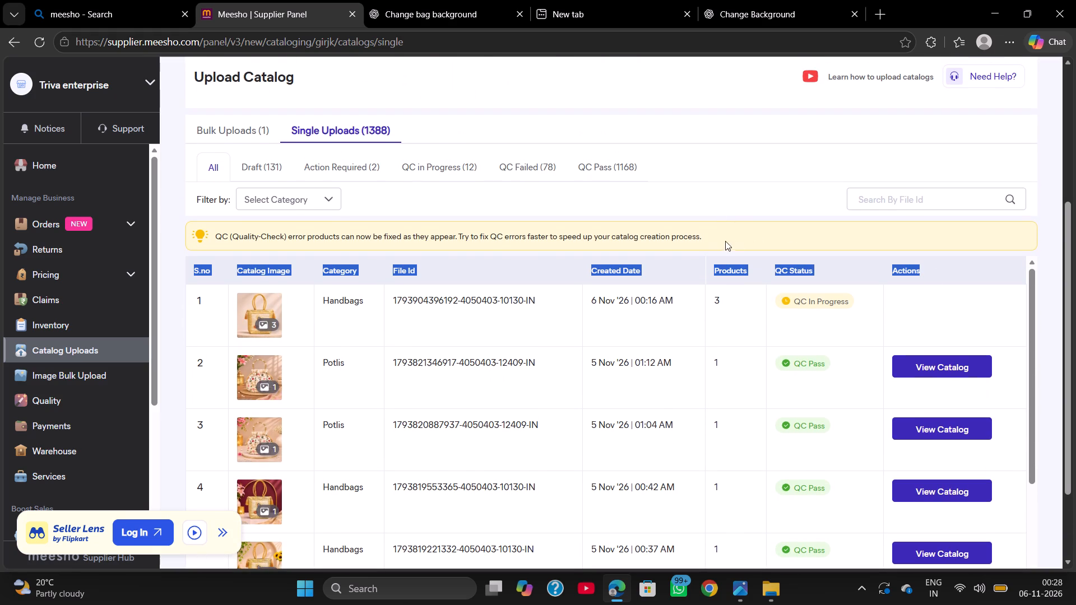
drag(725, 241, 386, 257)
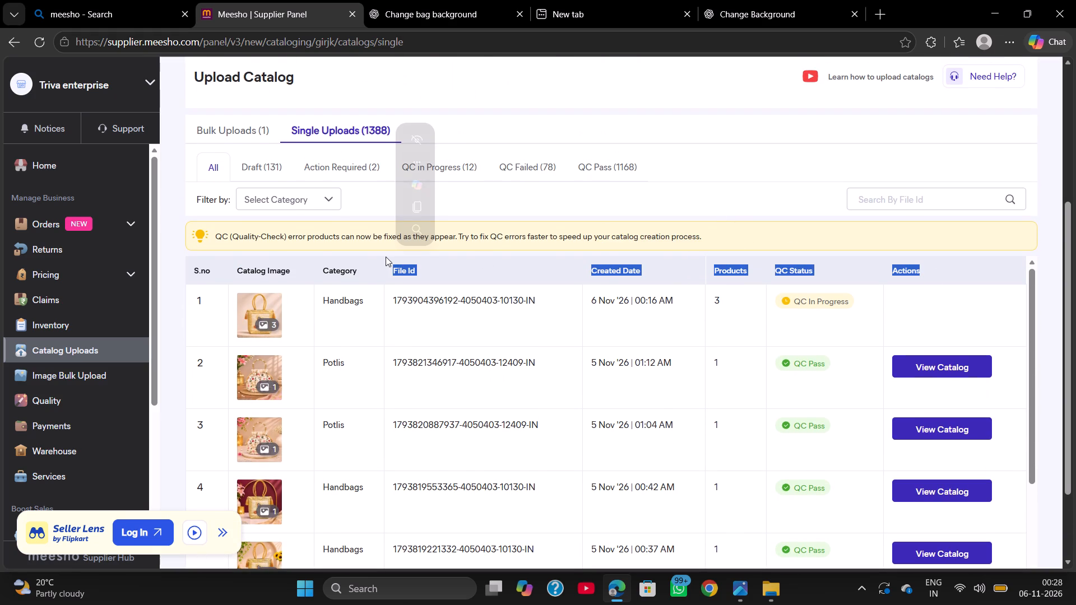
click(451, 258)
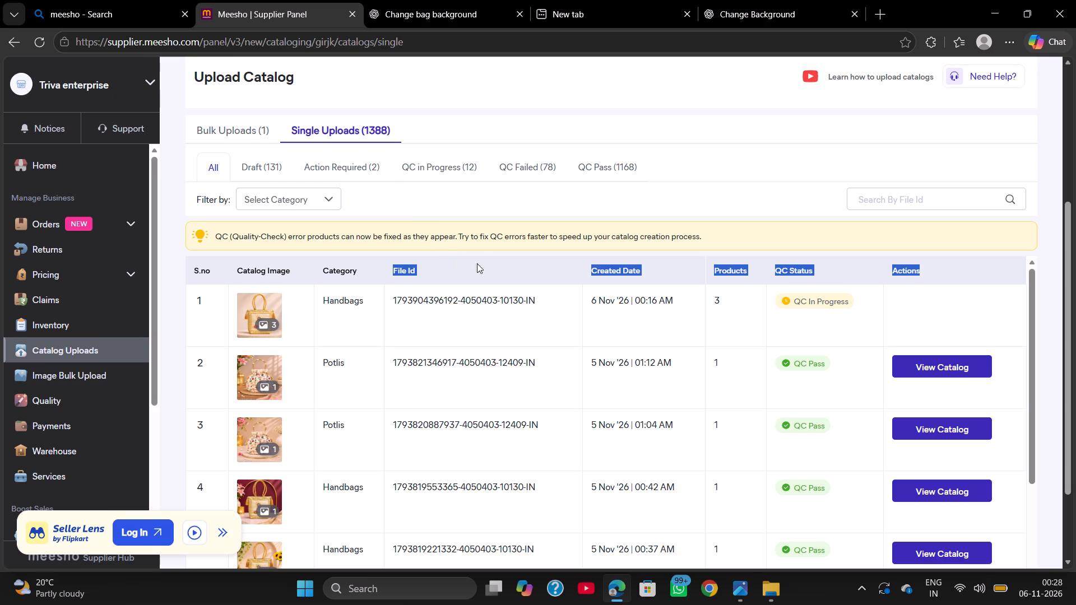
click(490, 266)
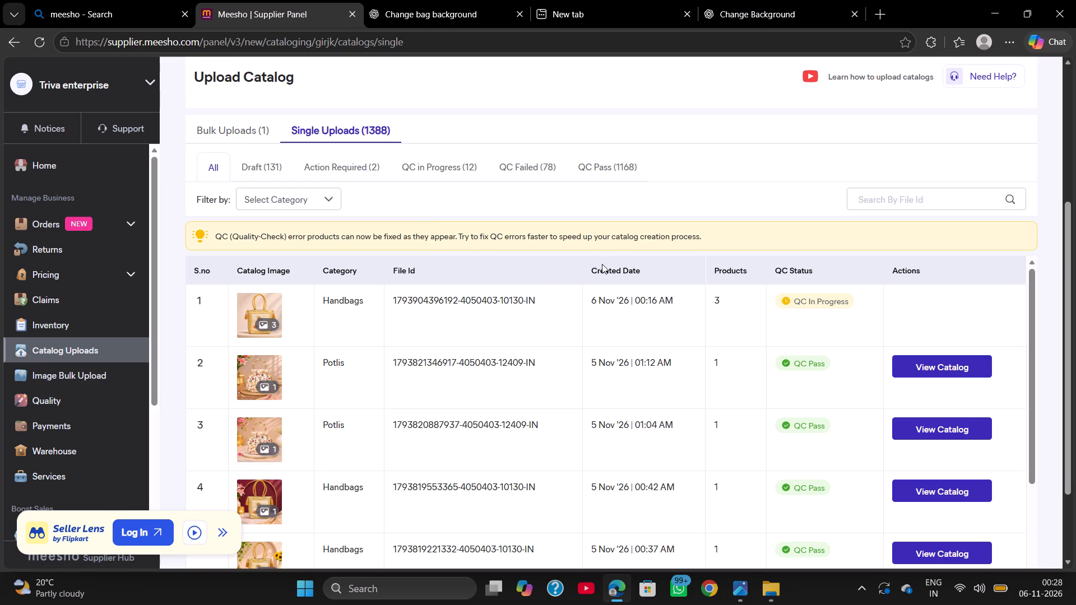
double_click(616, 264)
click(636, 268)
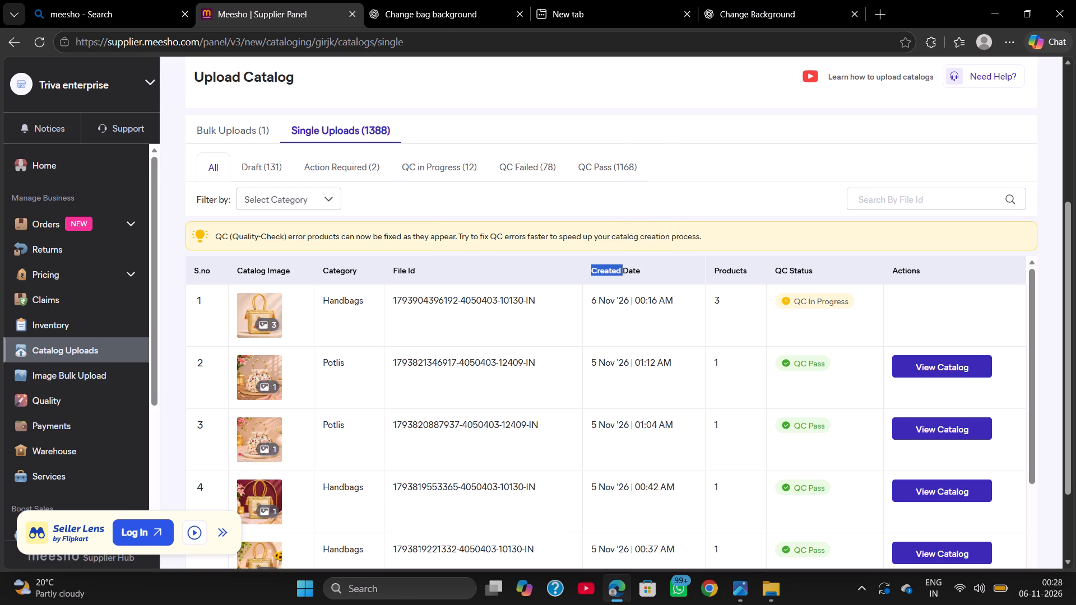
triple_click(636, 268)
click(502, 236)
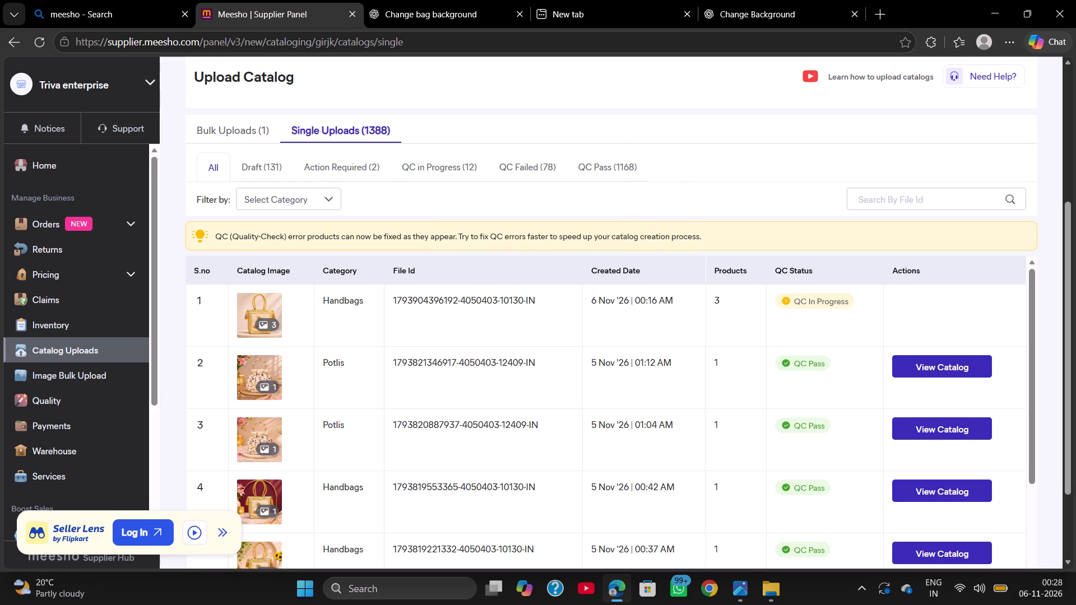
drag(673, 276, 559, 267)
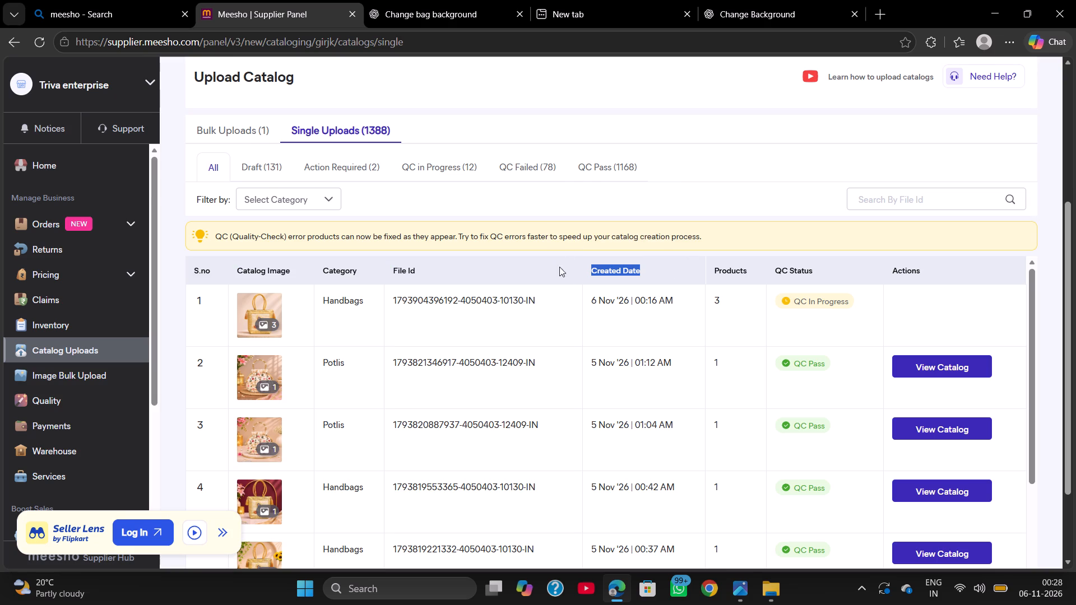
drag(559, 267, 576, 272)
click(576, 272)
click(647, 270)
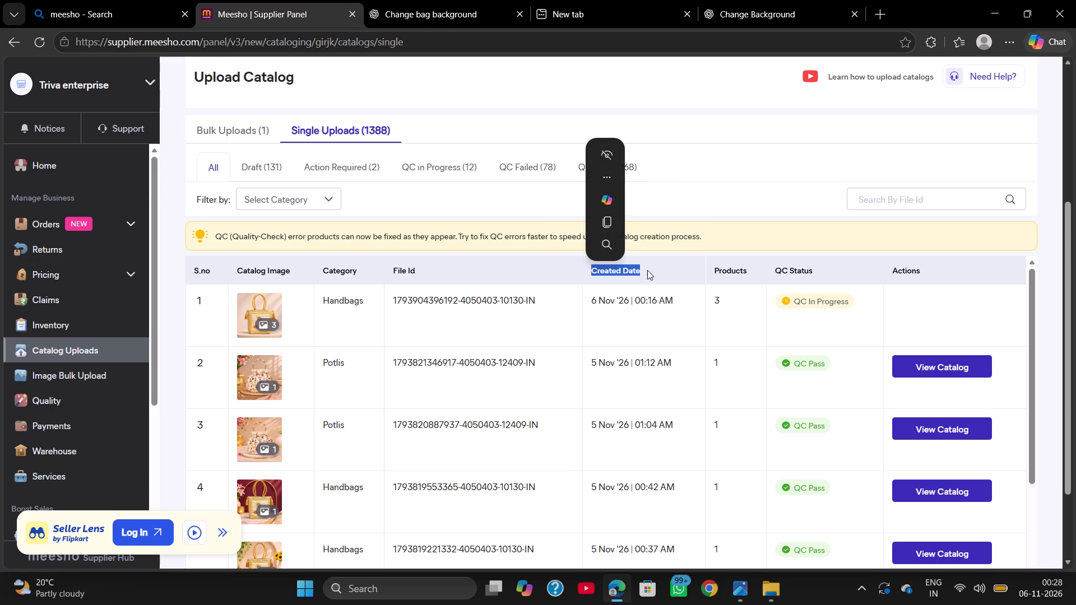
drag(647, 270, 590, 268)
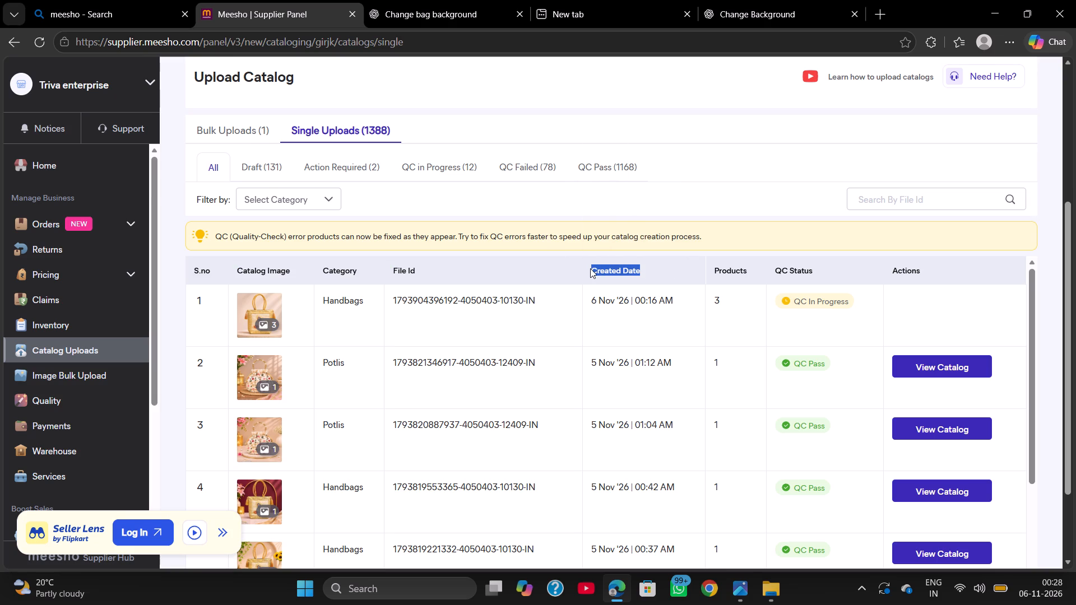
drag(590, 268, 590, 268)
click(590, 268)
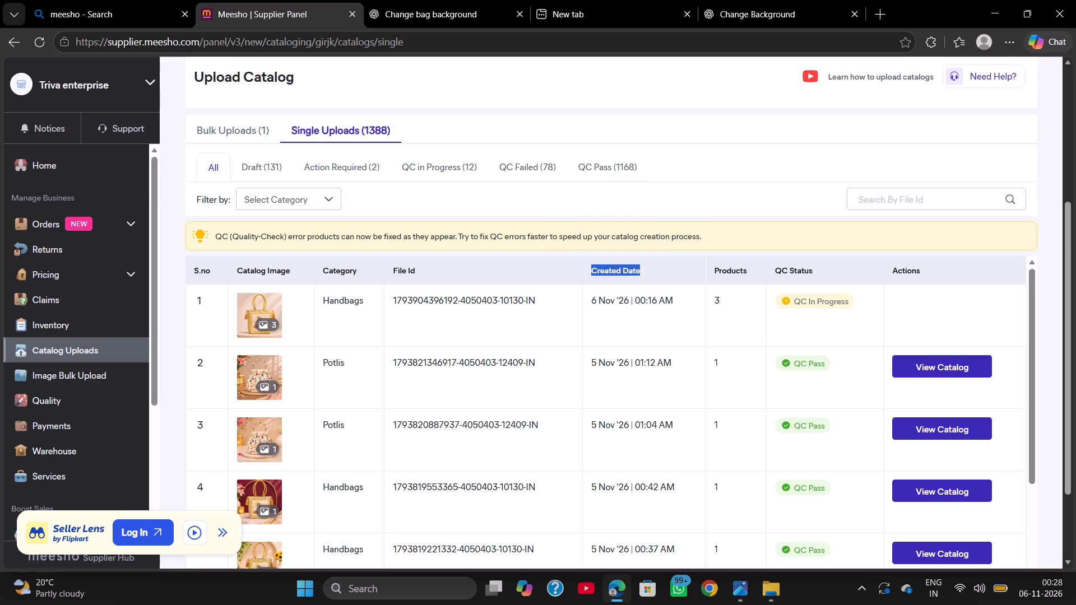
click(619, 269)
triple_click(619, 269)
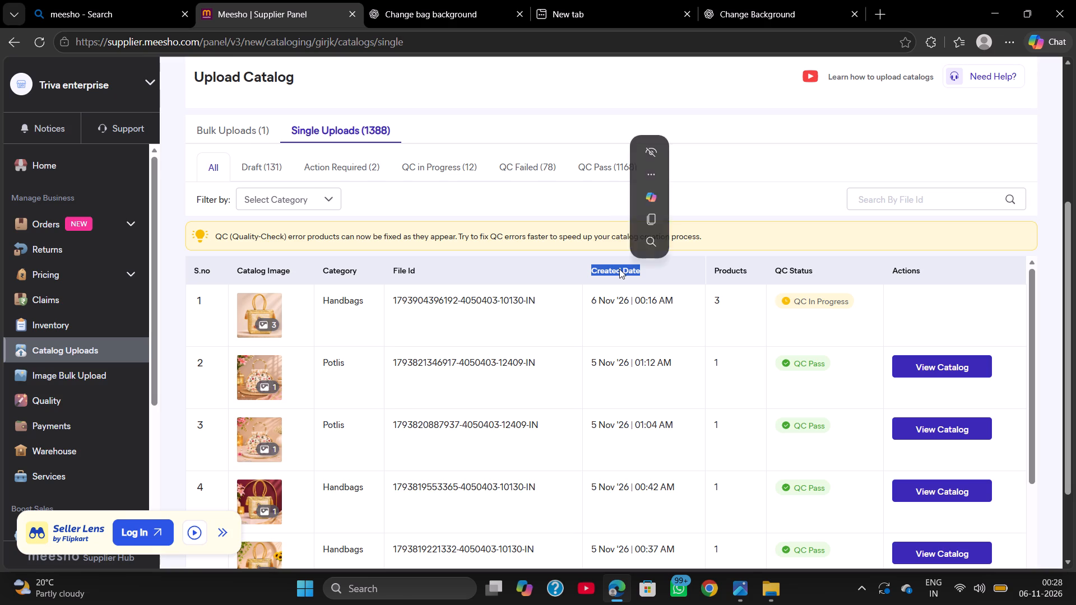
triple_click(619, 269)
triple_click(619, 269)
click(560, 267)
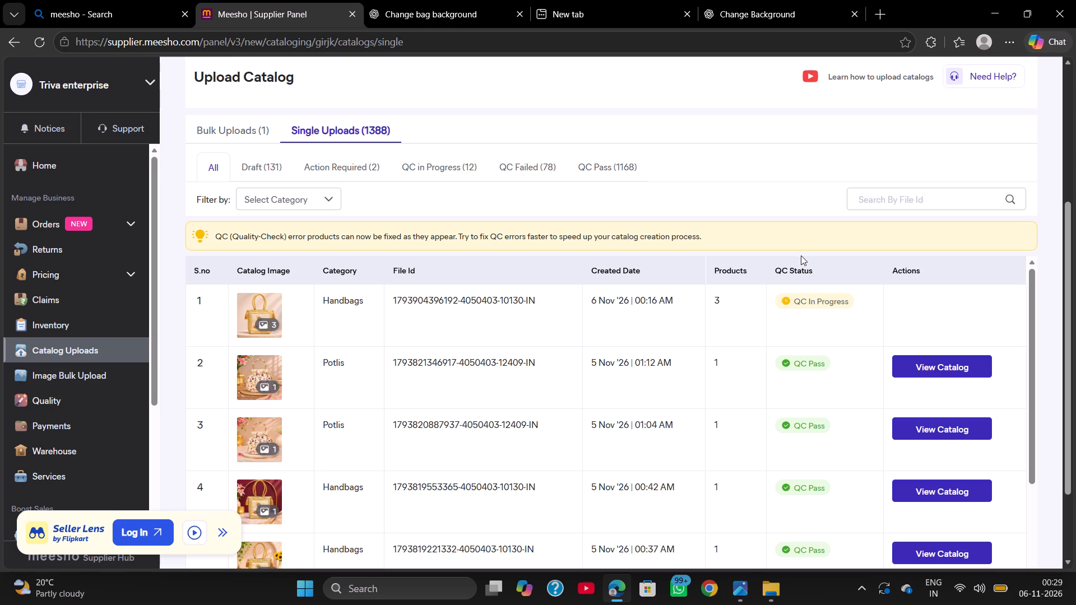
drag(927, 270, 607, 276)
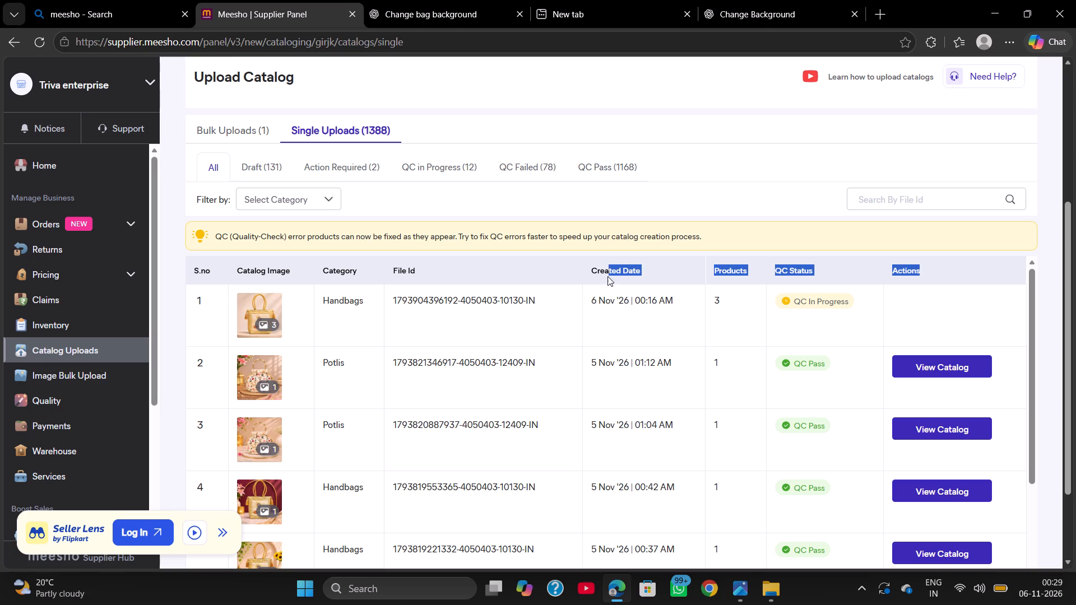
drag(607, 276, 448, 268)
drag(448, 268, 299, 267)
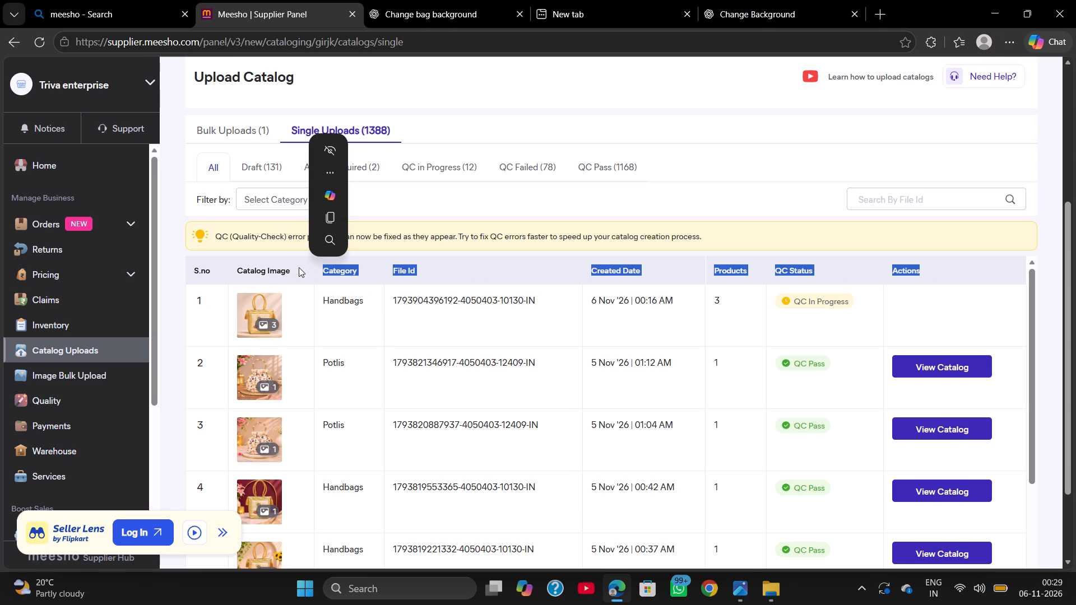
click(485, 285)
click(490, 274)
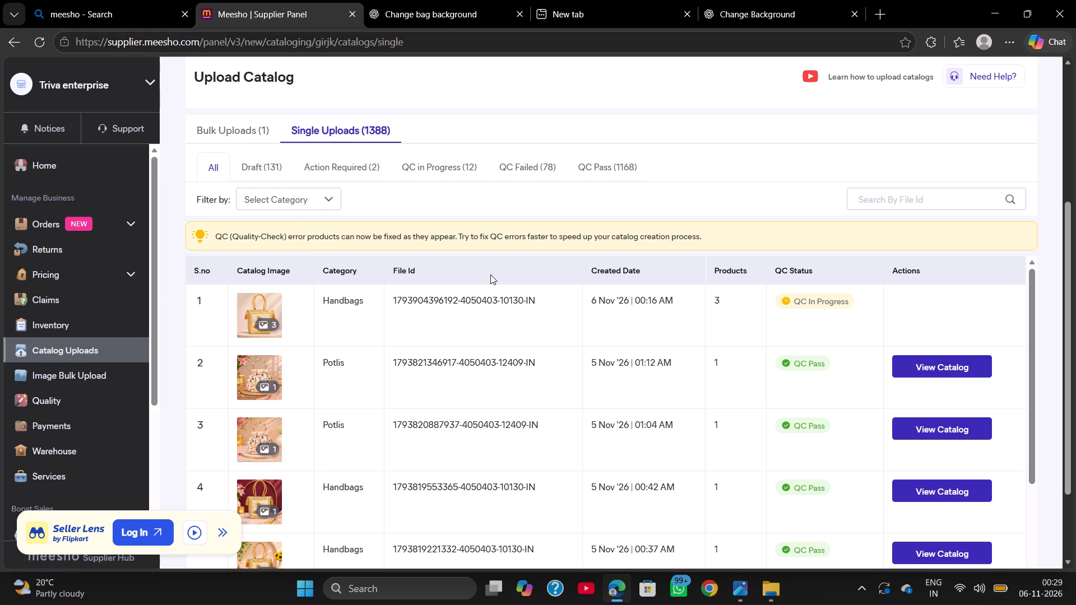